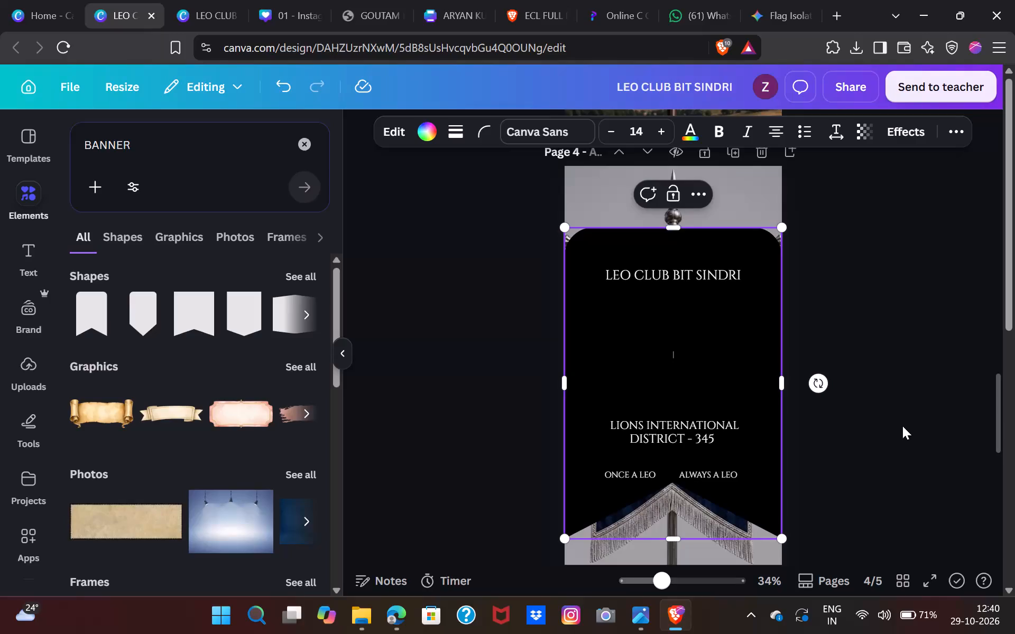
Delete the black banner shape covering the navy LEO flag on page 4.
click(843, 260)
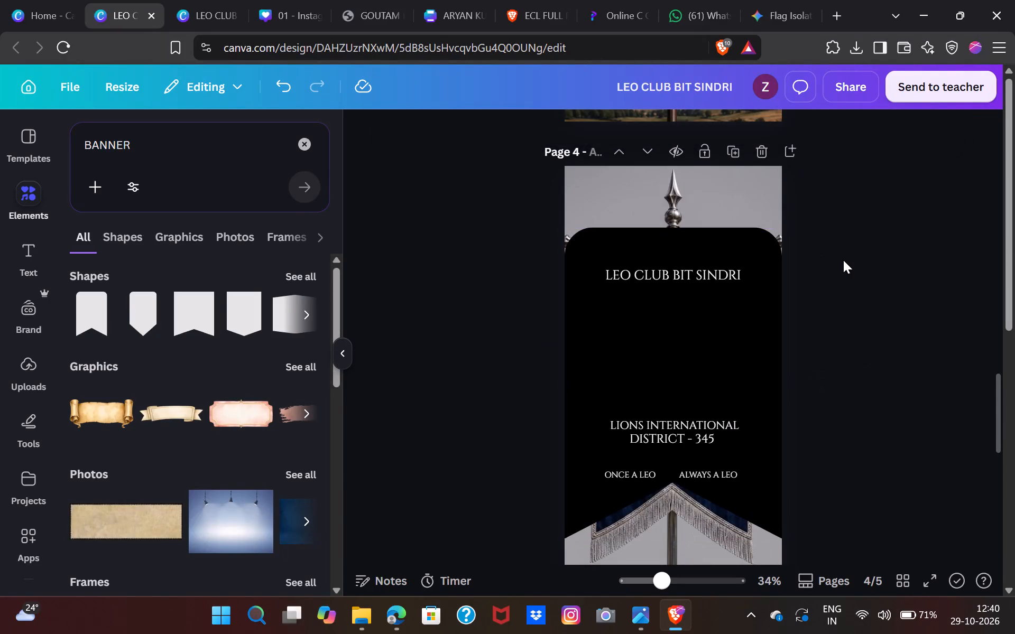
scroll(843, 260, down, 4)
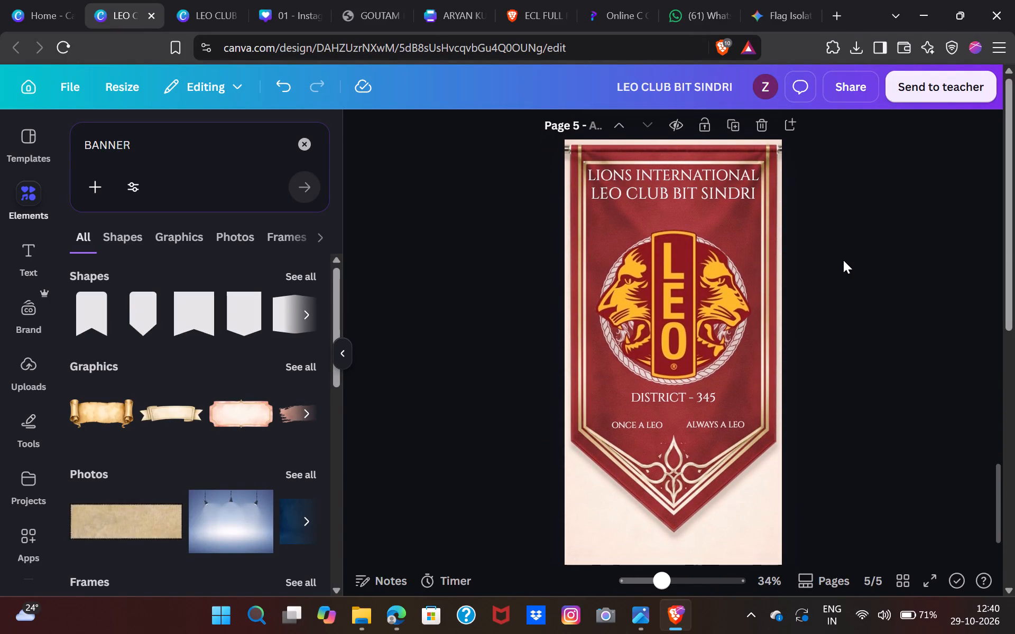
scroll(843, 260, down, 1)
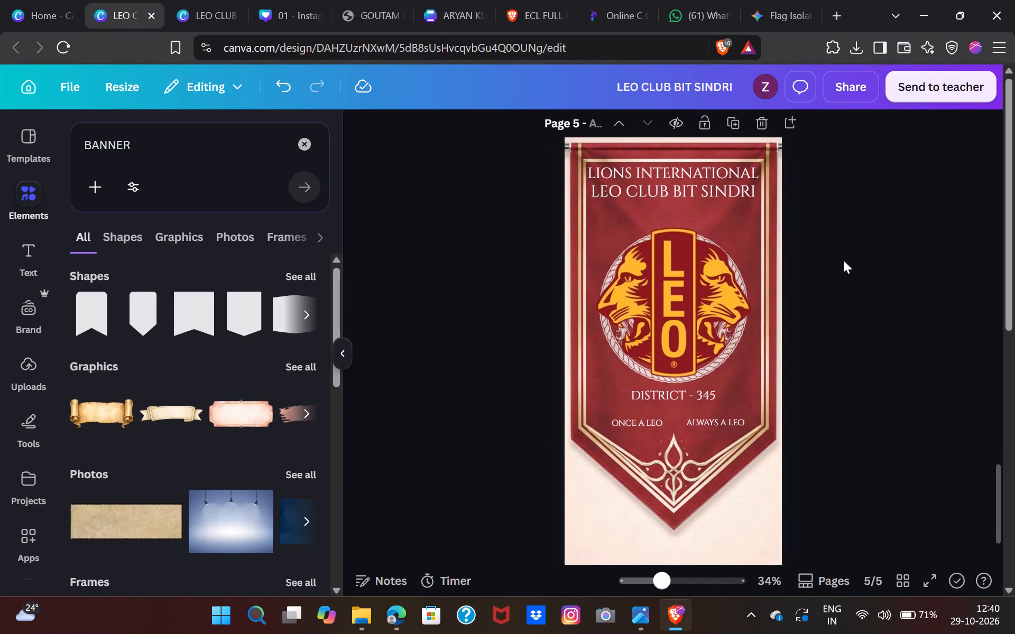
scroll(843, 260, down, 1)
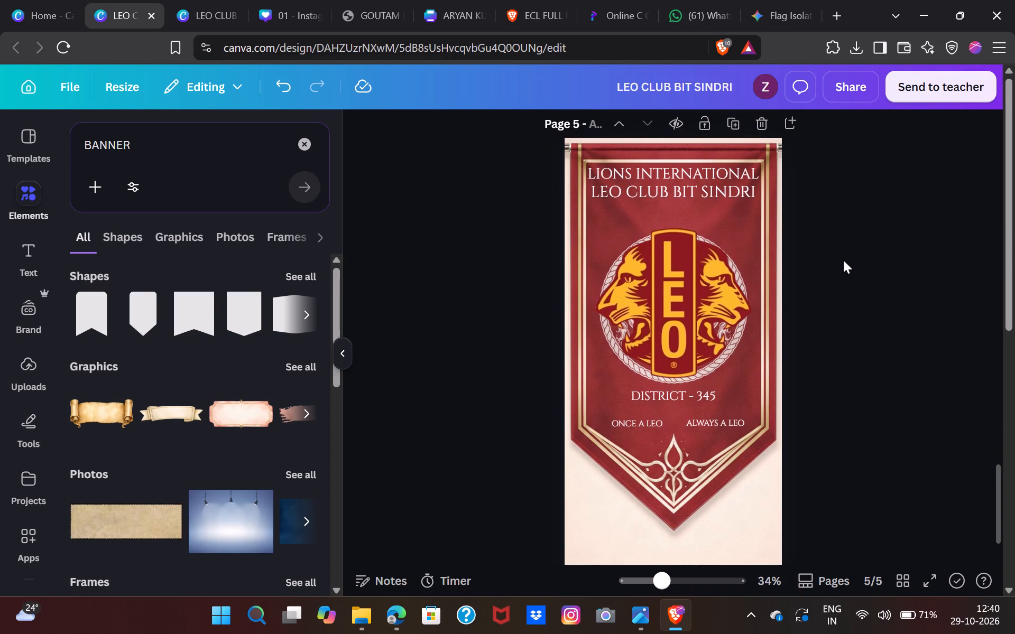
scroll(843, 260, down, 1)
scroll(843, 260, up, 4)
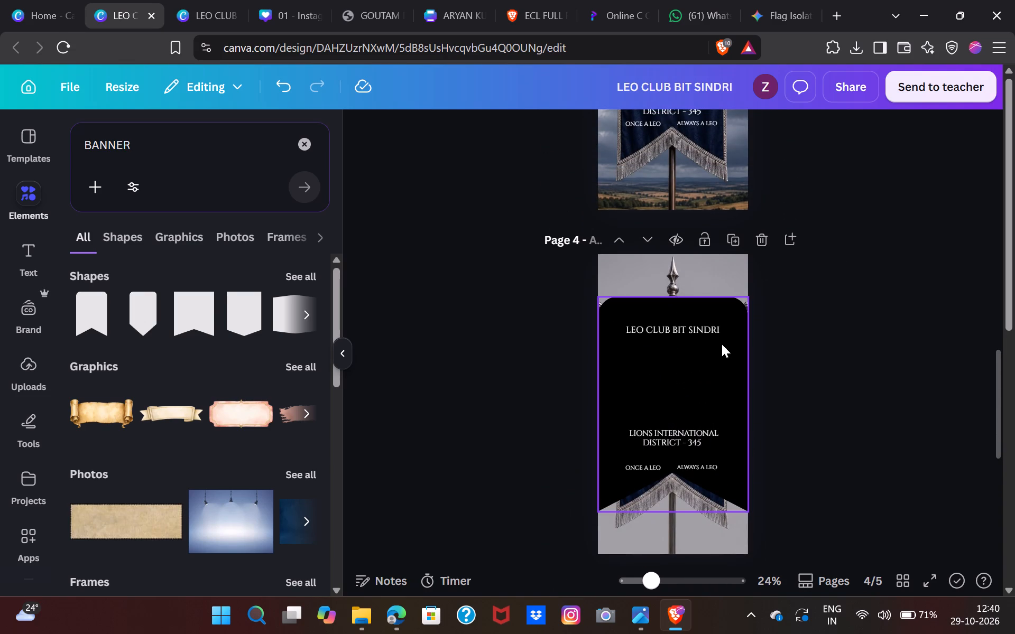
click(724, 338)
key(BackSpace)
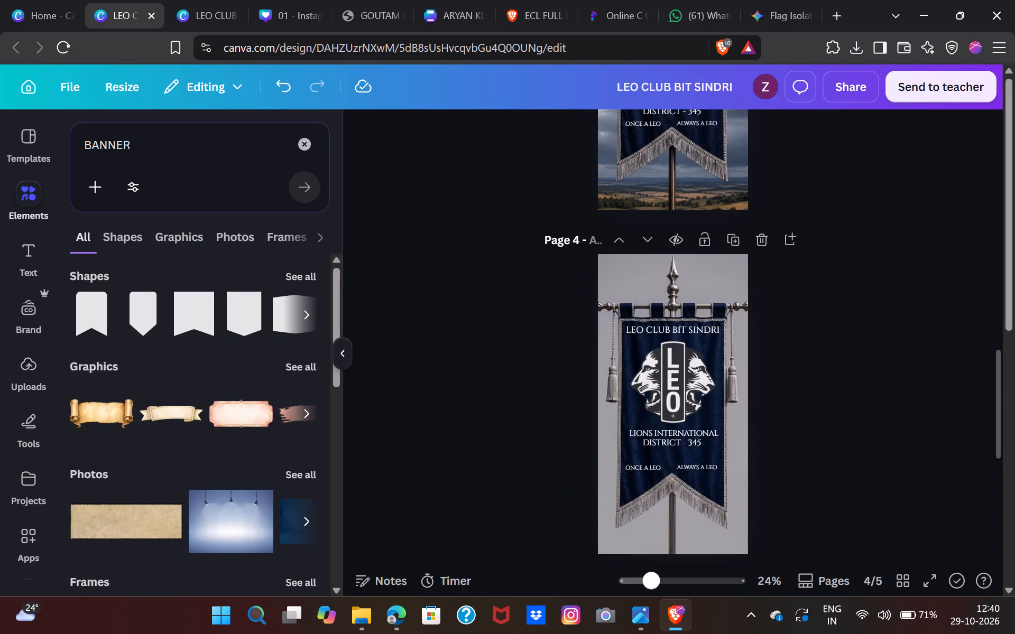
Look over the finished LEO club banner designs on pages 3 to 5.
click(607, 294)
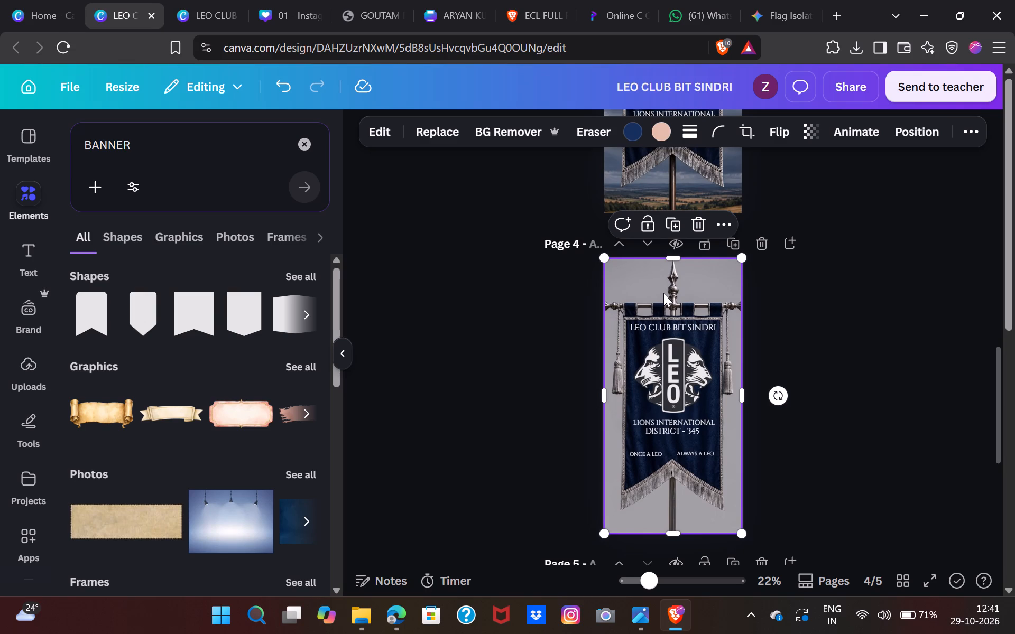
scroll(663, 293, down, 5)
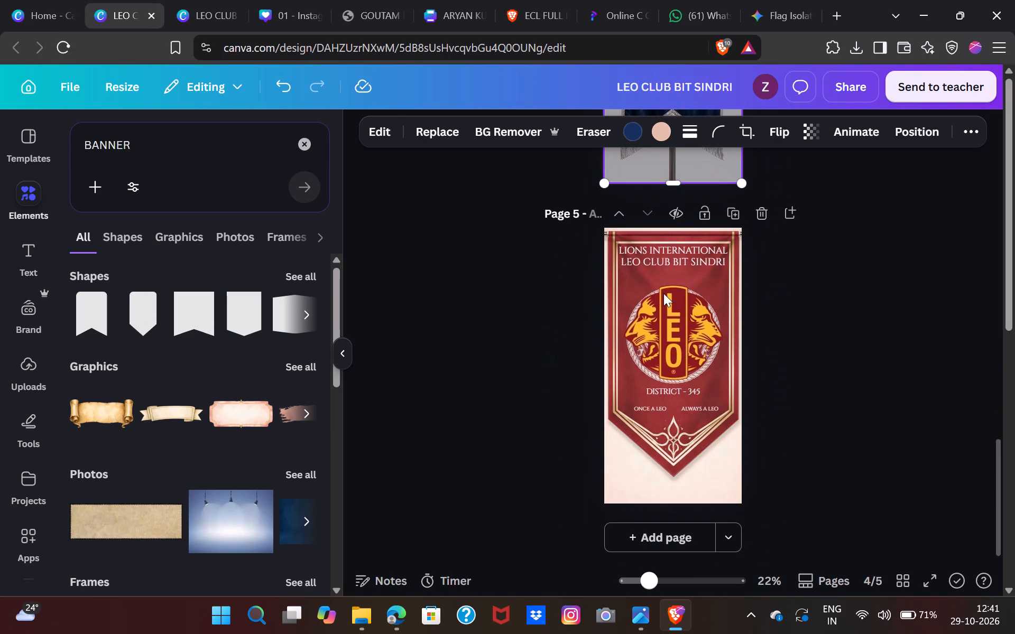
scroll(663, 293, down, 4)
scroll(663, 293, up, 5)
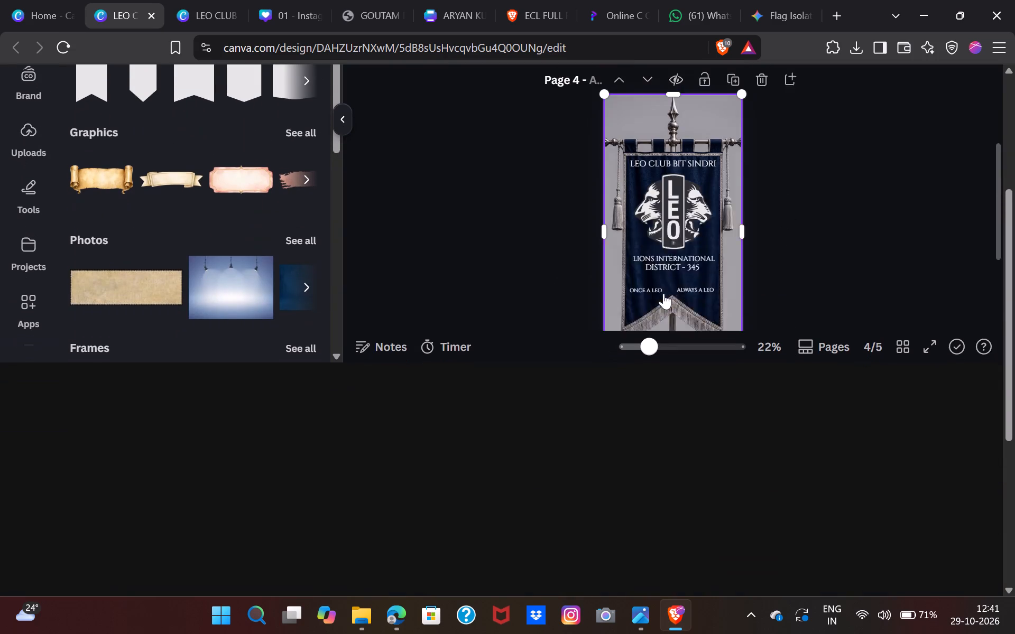
drag(1013, 174, 1011, 149)
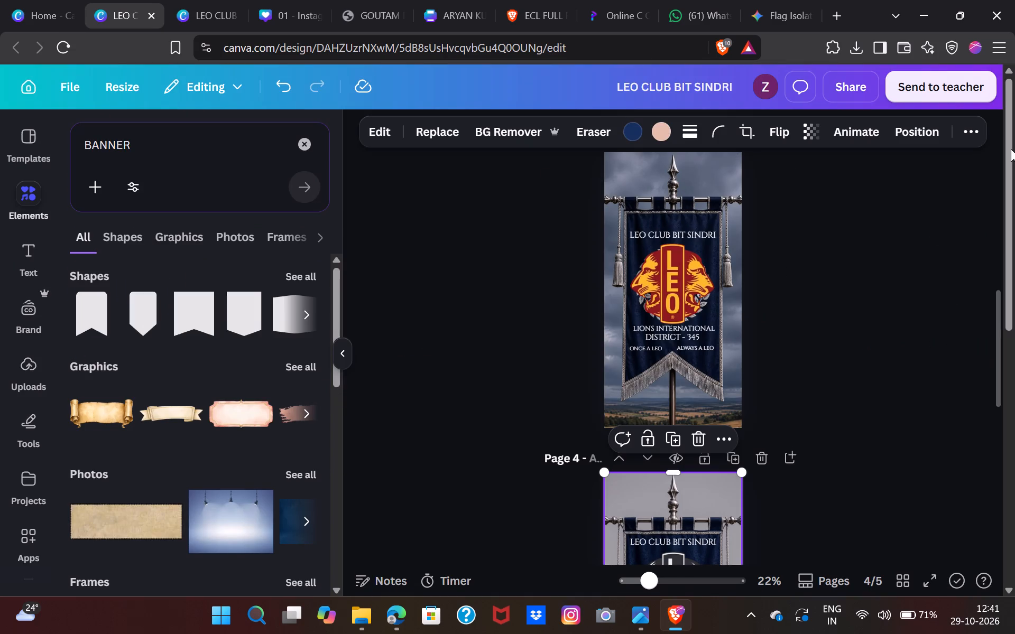
drag(1011, 149, 1011, 148)
Leave the banner design for the Canva home page and look through the recent designs.
click(37, 80)
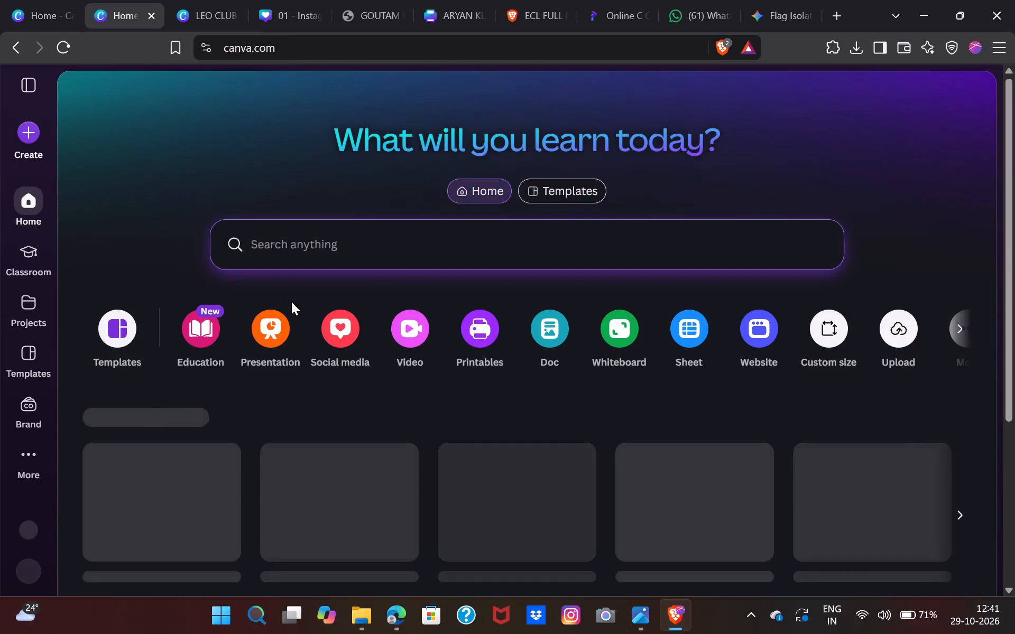
scroll(291, 302, down, 7)
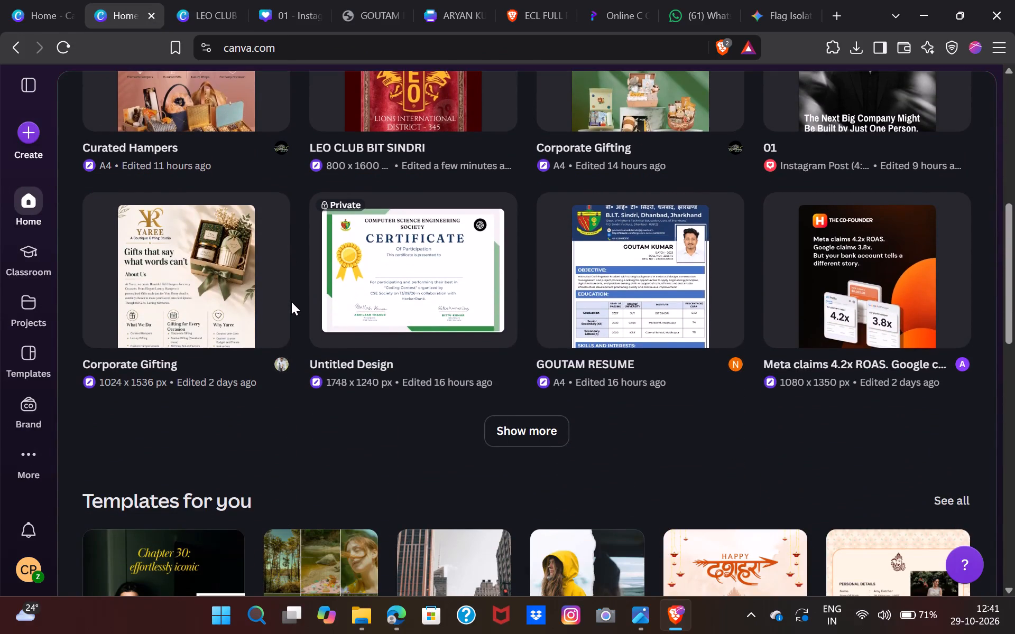
scroll(291, 302, down, 1)
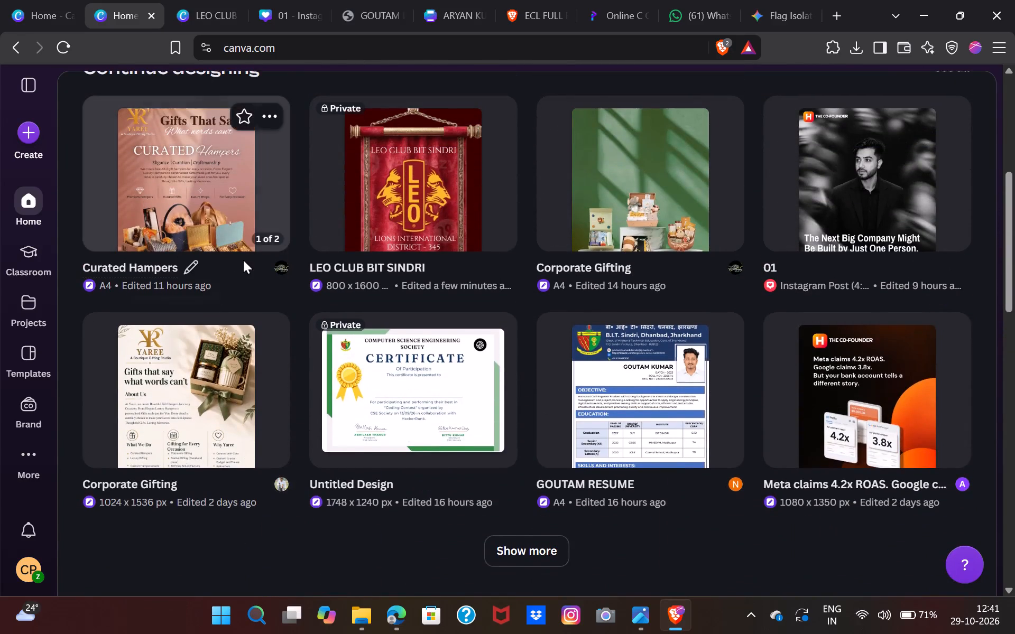
scroll(243, 260, up, 4)
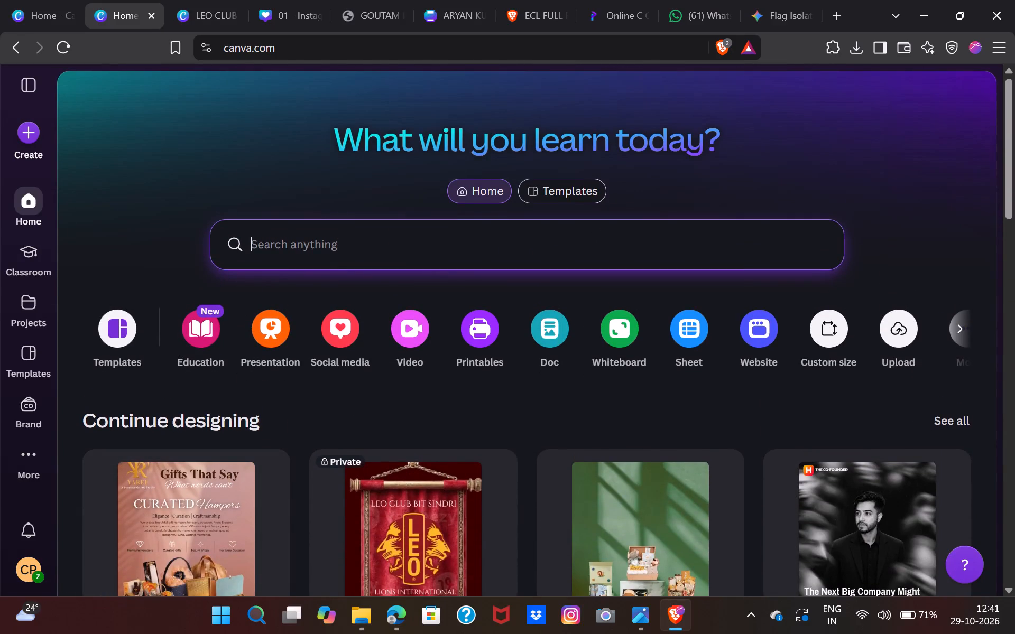
Create a new design from a custom width of 1080 px, using the matching Instagram Post (4:5) format, 1080 × 1350 px.
click(831, 335)
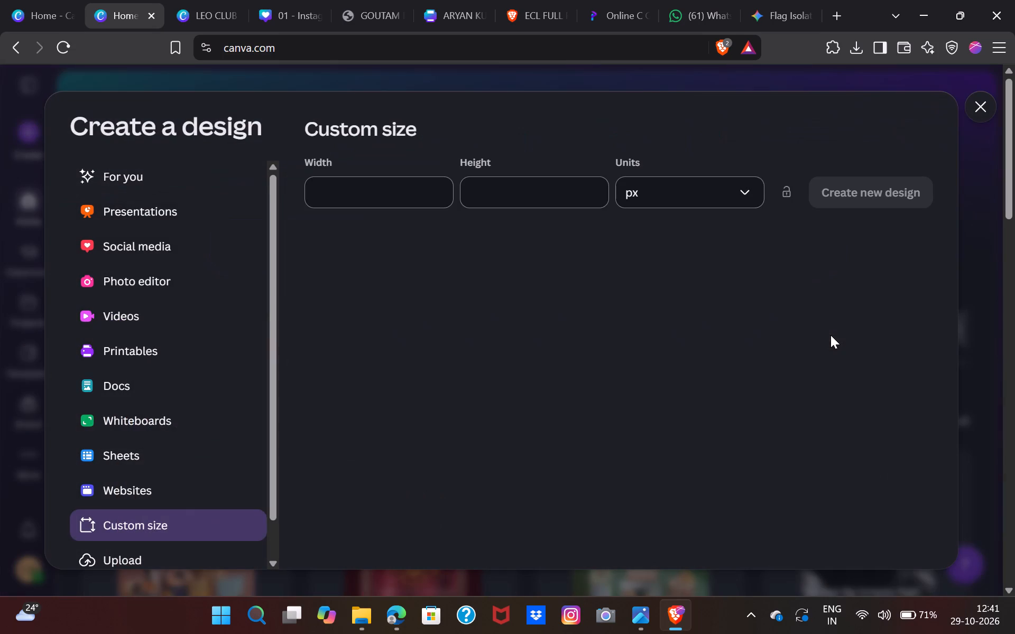
click(440, 205)
text(10)
text(080)
key(BackSpace)
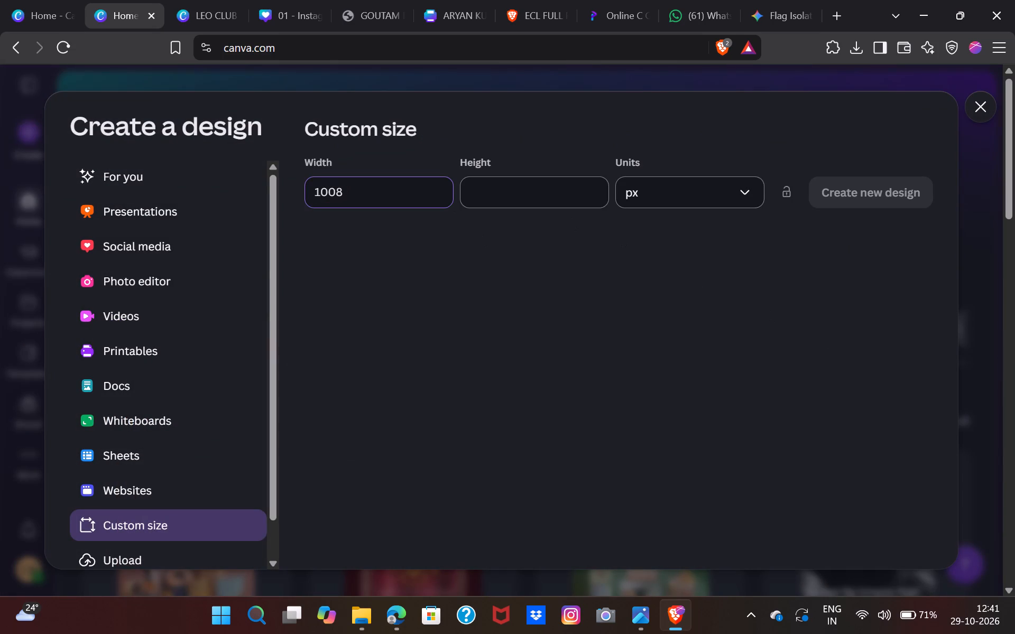
key(BackSpace)
key(BackSpace)
text(80)
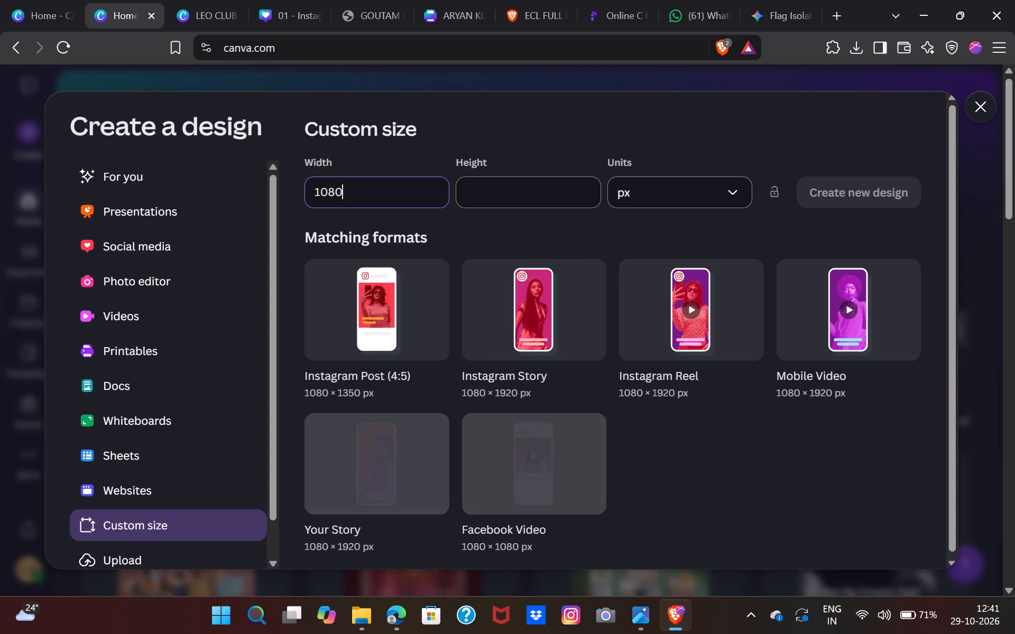
click(395, 341)
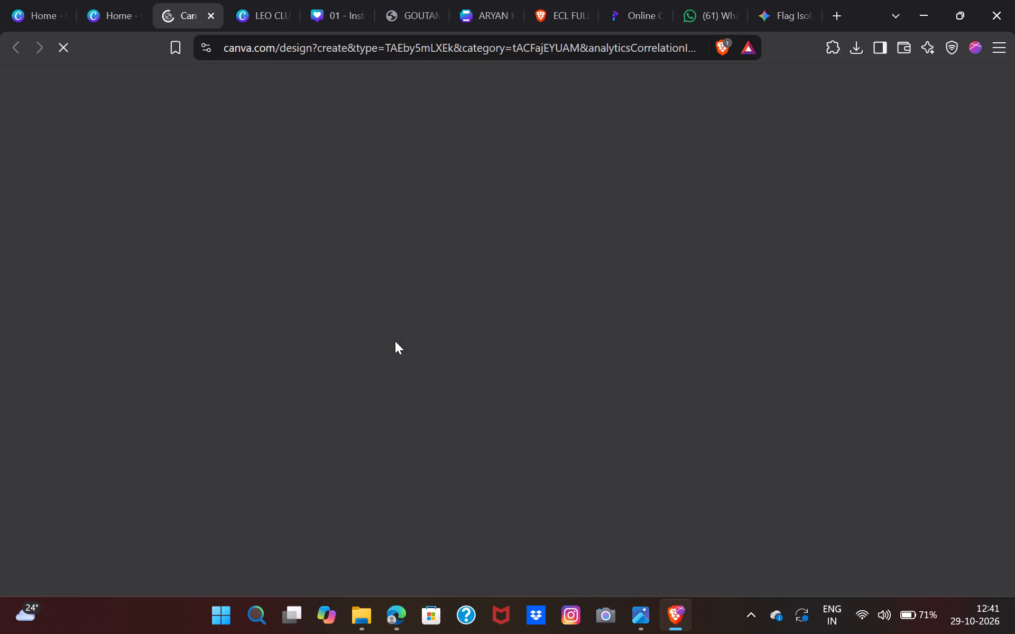
scroll(395, 341, up, 2)
drag(395, 352, 745, 1)
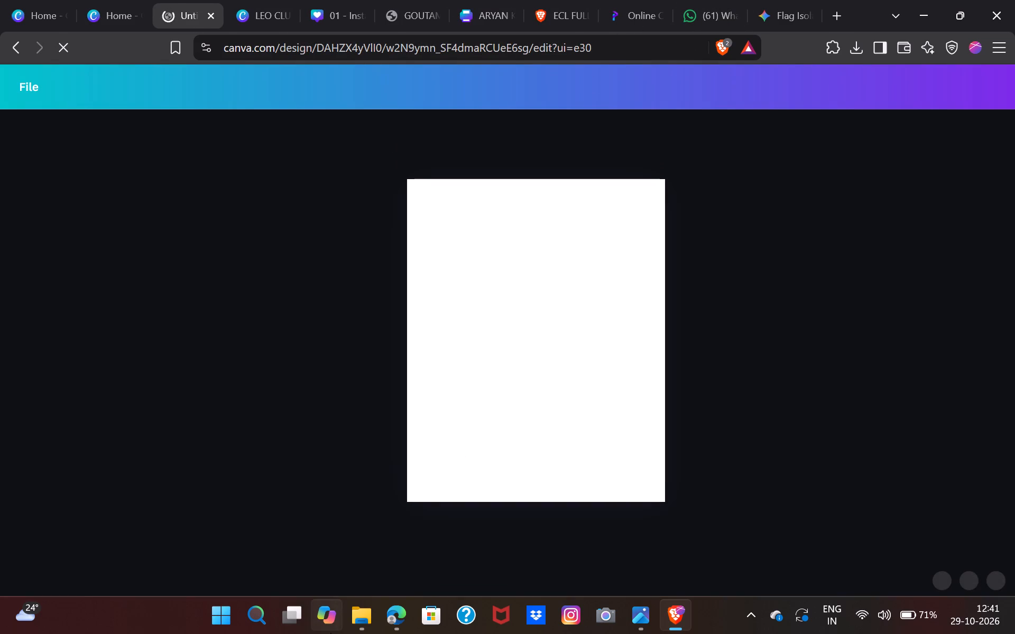
Switch to Pinterest in Microsoft Edge and search for UNITY DAY.
click(395, 625)
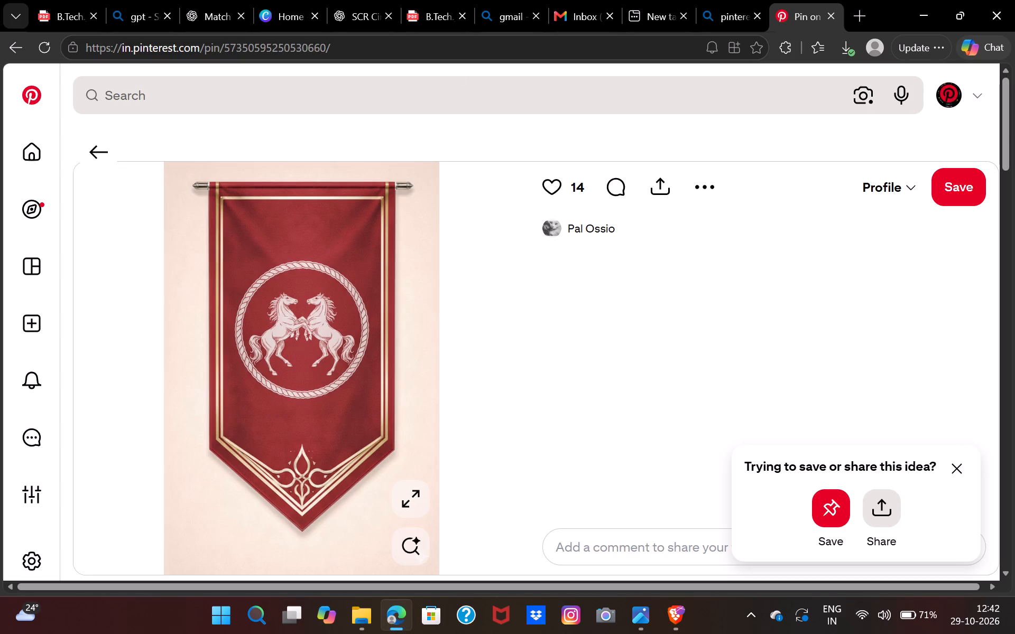
click(422, 84)
text(UNITY)
key(space)
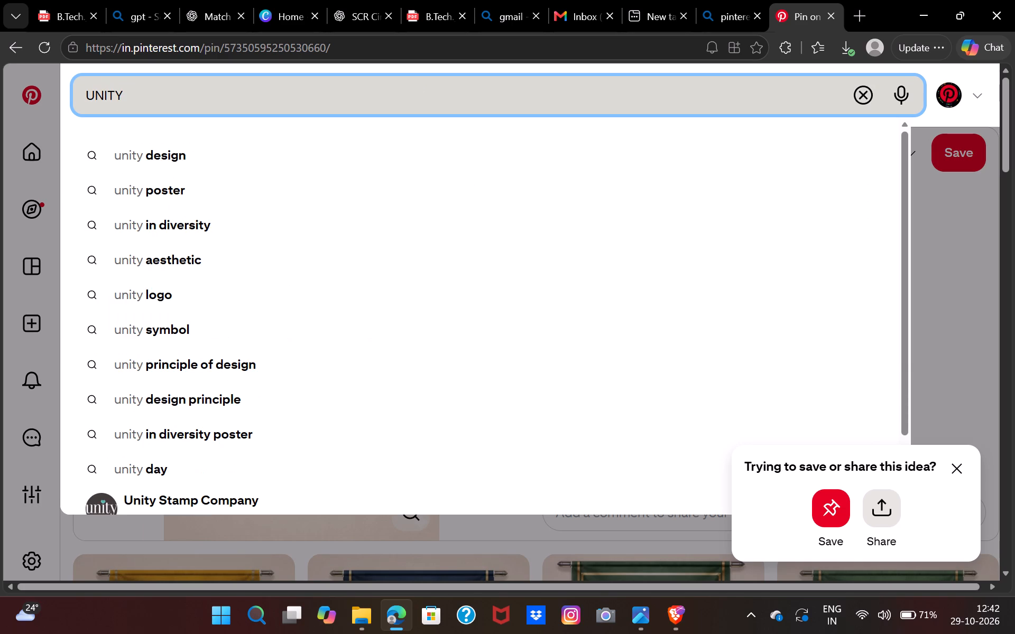
text(DAY)
key(Return)
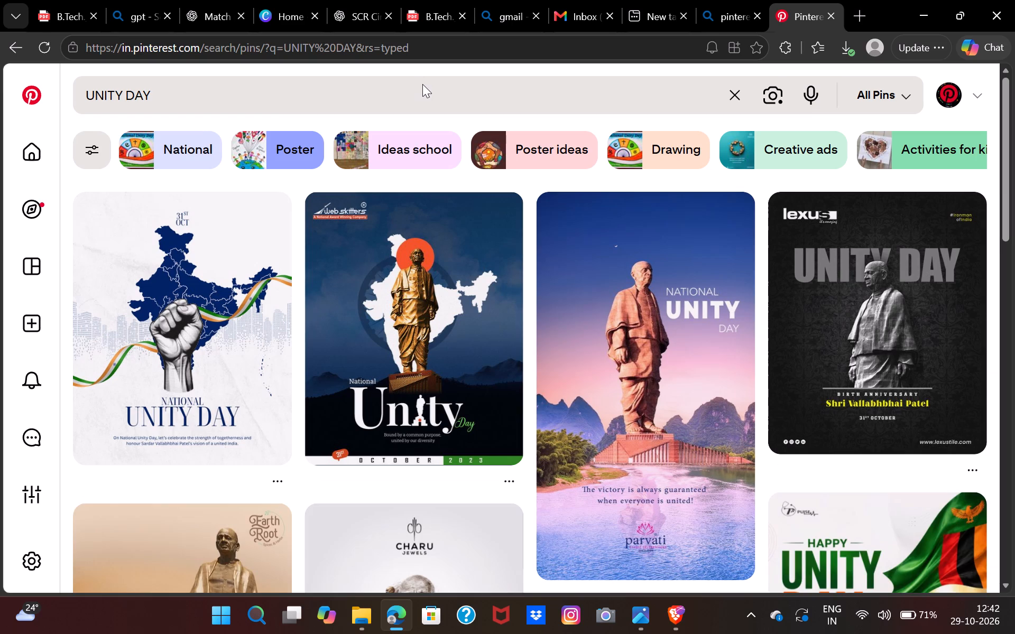
Browse the Unity Day pins for poster layout and imagery ideas.
scroll(422, 84, down, 5)
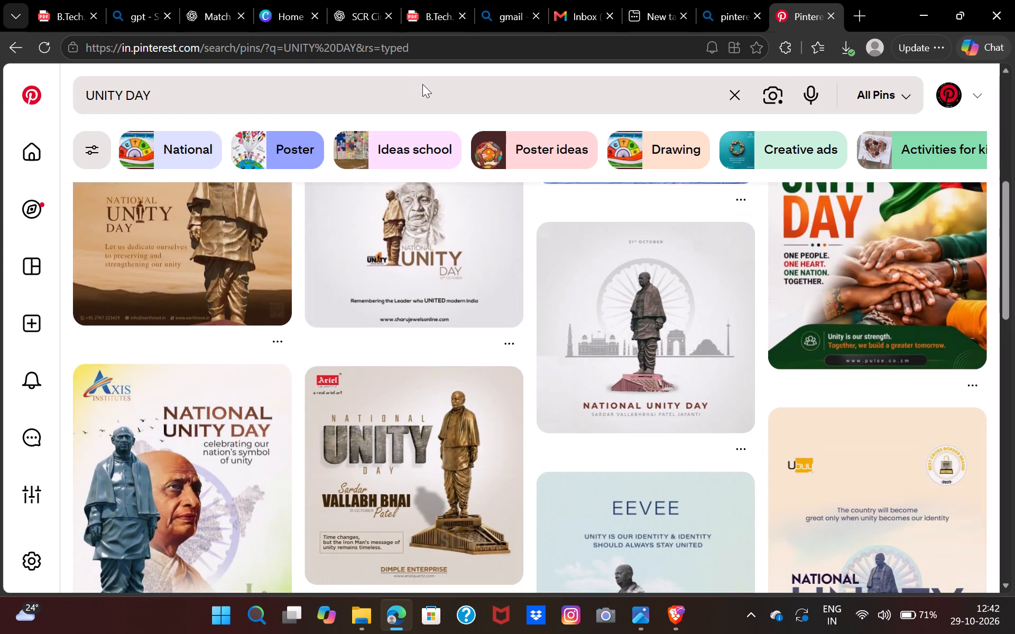
scroll(422, 84, down, 7)
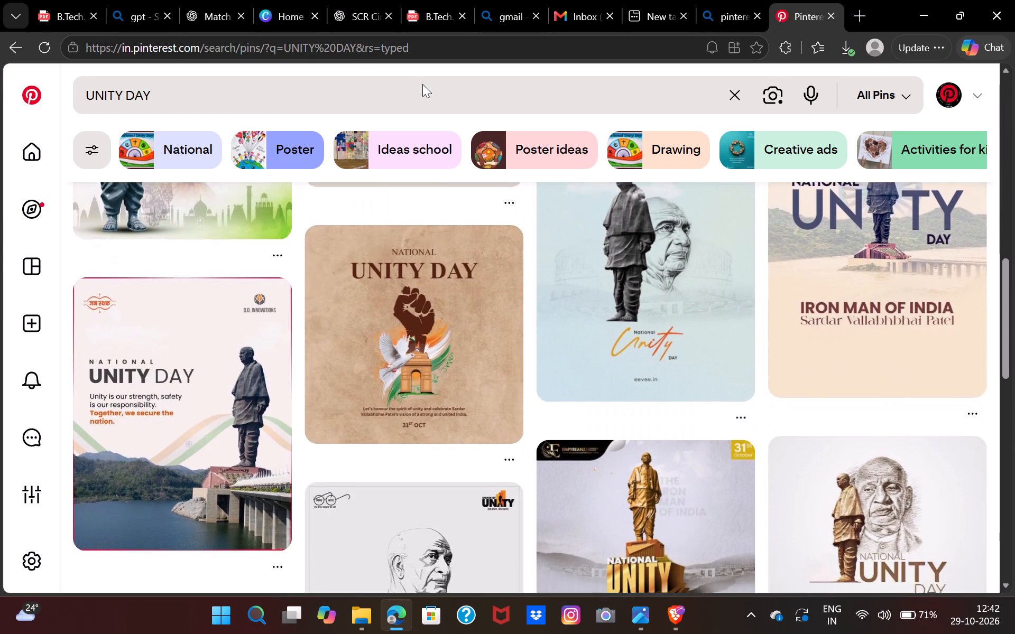
scroll(422, 84, down, 5)
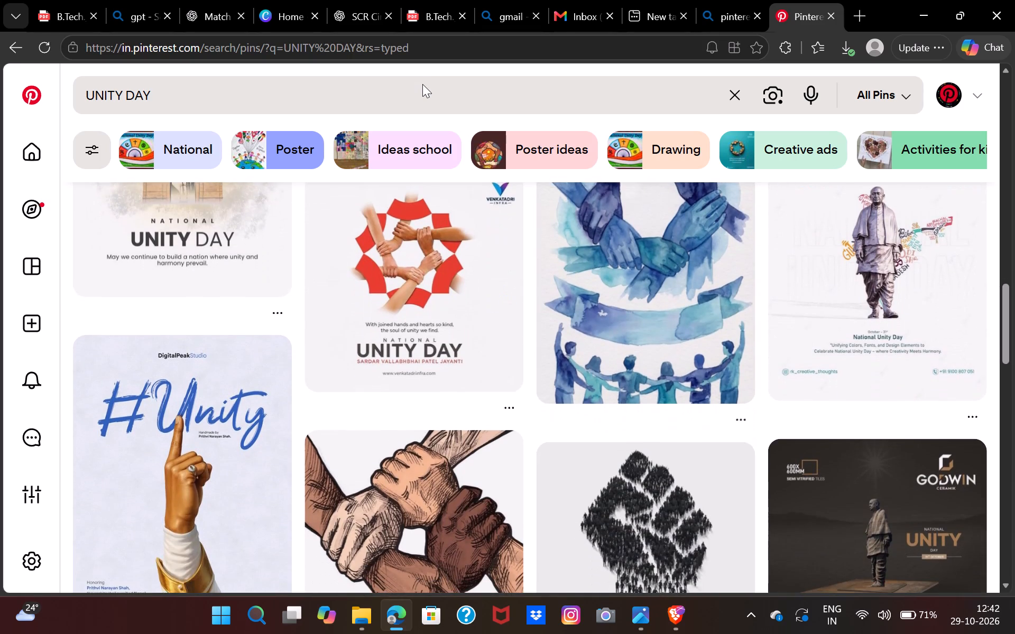
scroll(422, 84, up, 7)
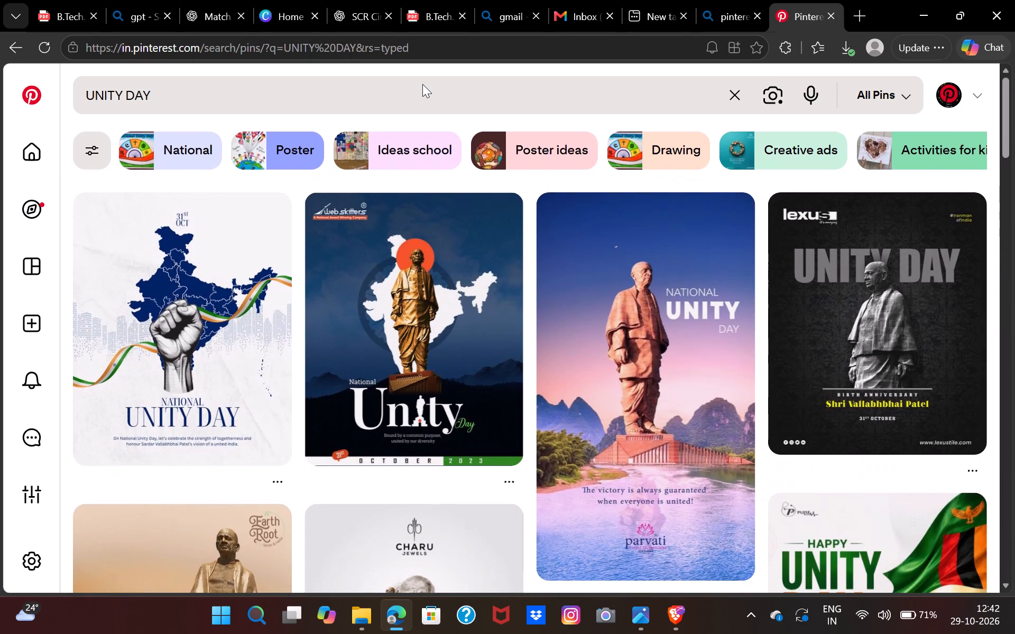
Narrow the Unity Day search to creative ads and examine the suggested posters.
click(762, 145)
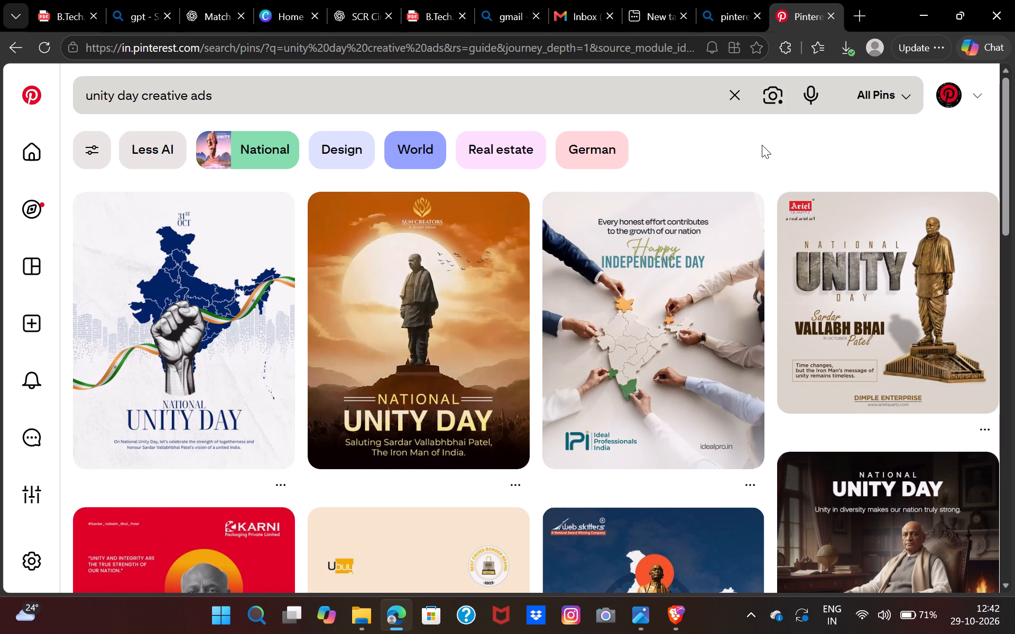
scroll(762, 145, down, 2)
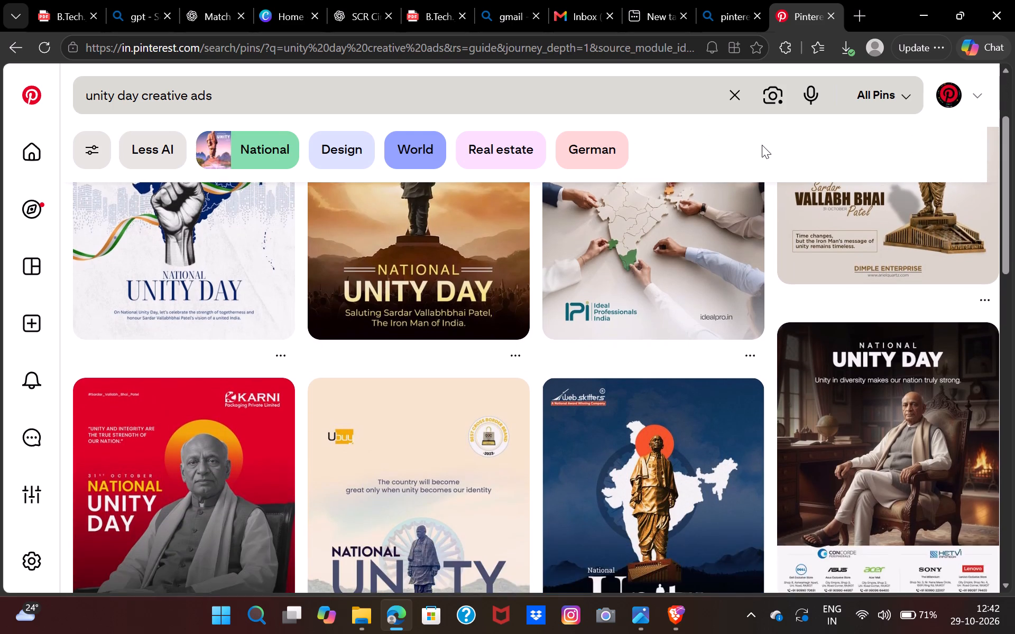
scroll(762, 145, down, 1)
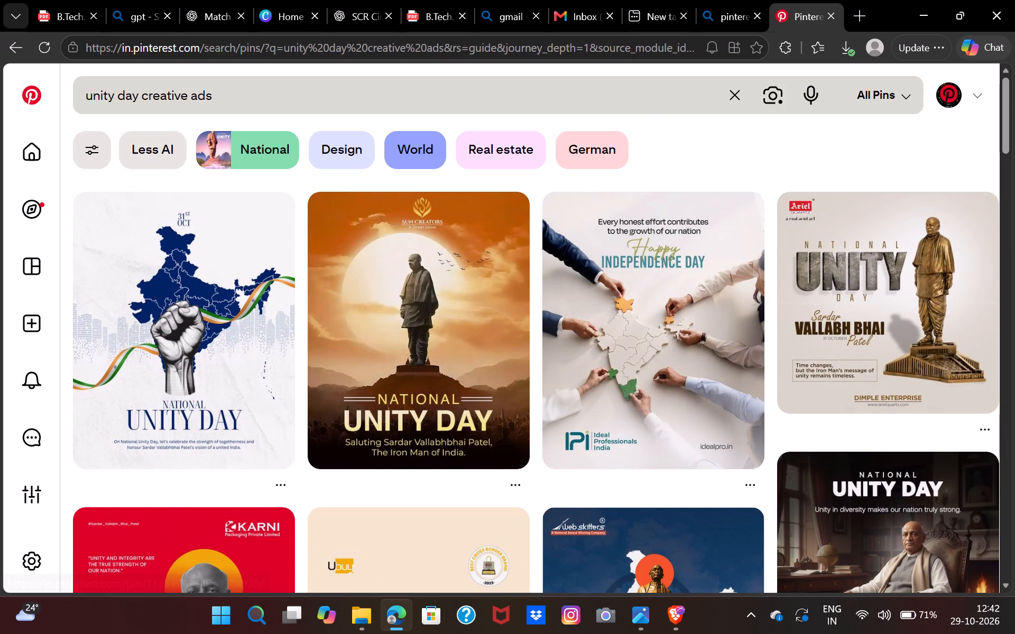
Replace the Pinterest search with the suggested term new design and browse the pins for inspiration.
click(733, 101)
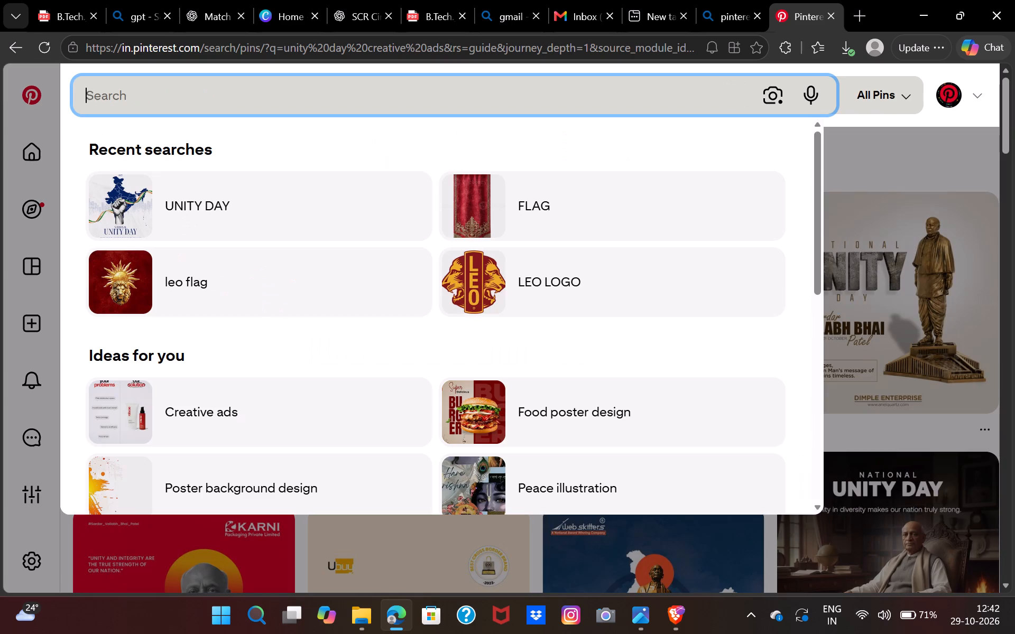
text(NEW)
key(space)
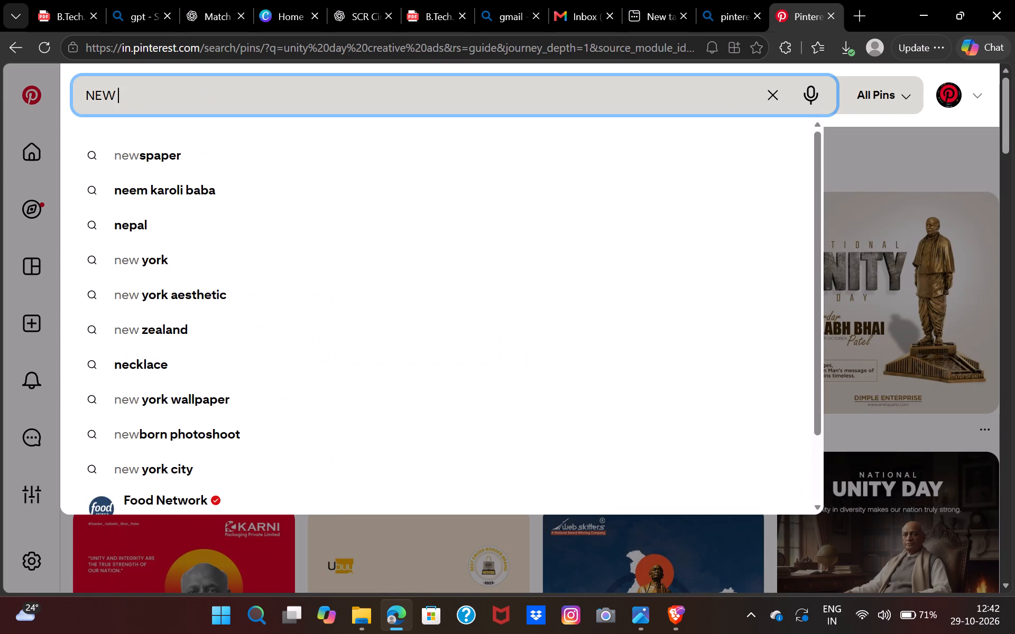
text(DES)
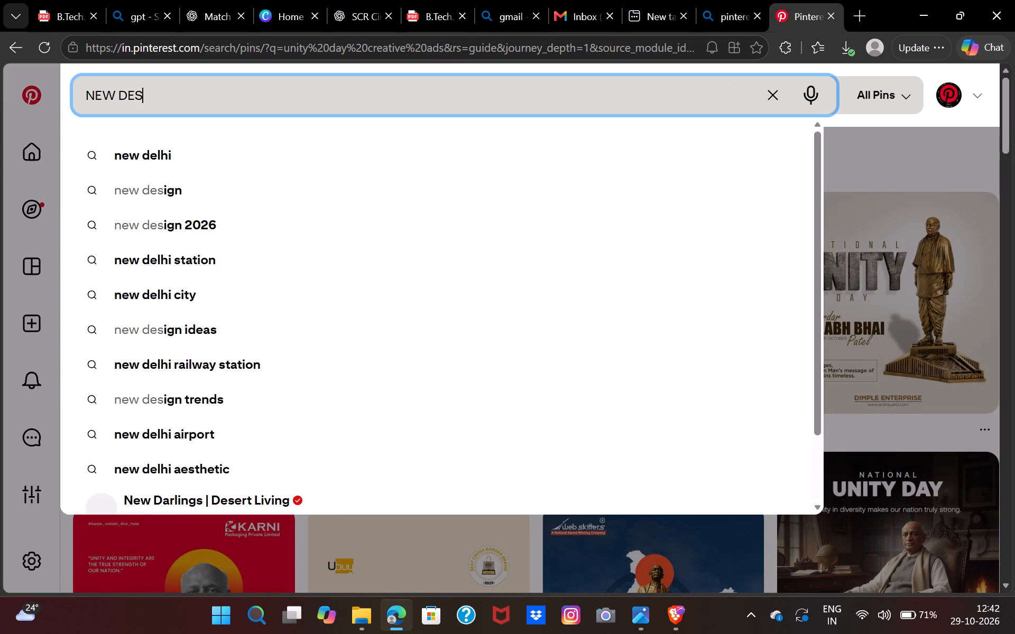
click(383, 155)
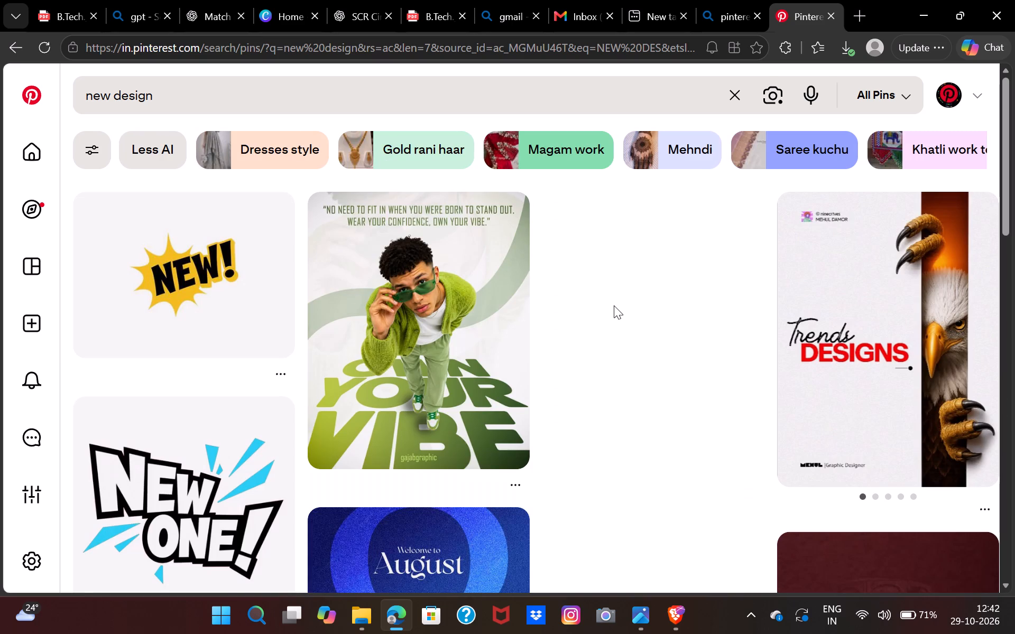
scroll(614, 308, down, 4)
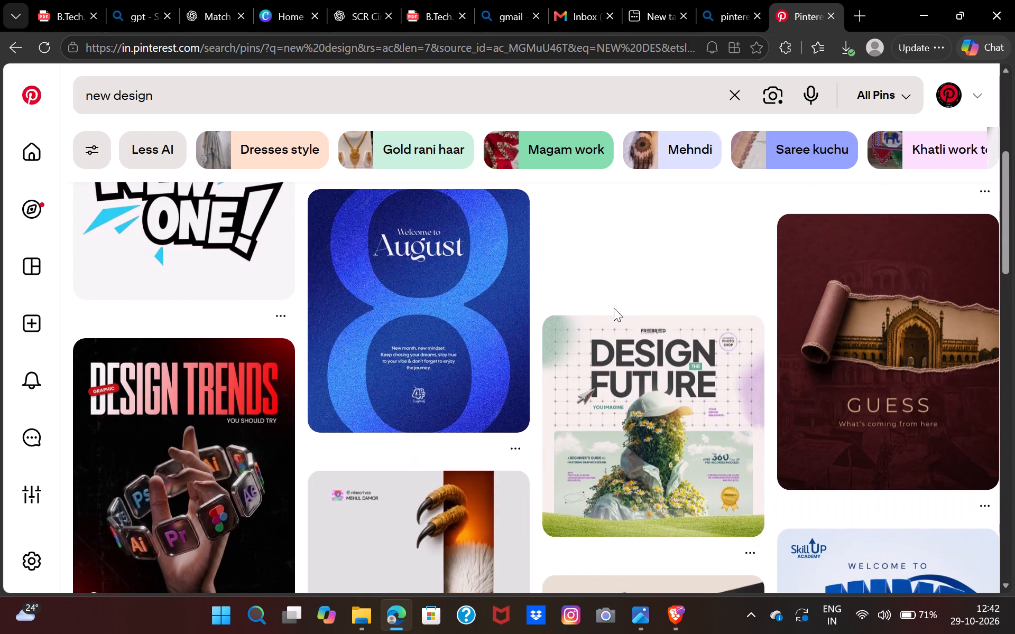
Examine more of the new design pins for poster layout and typography ideas.
scroll(614, 308, down, 4)
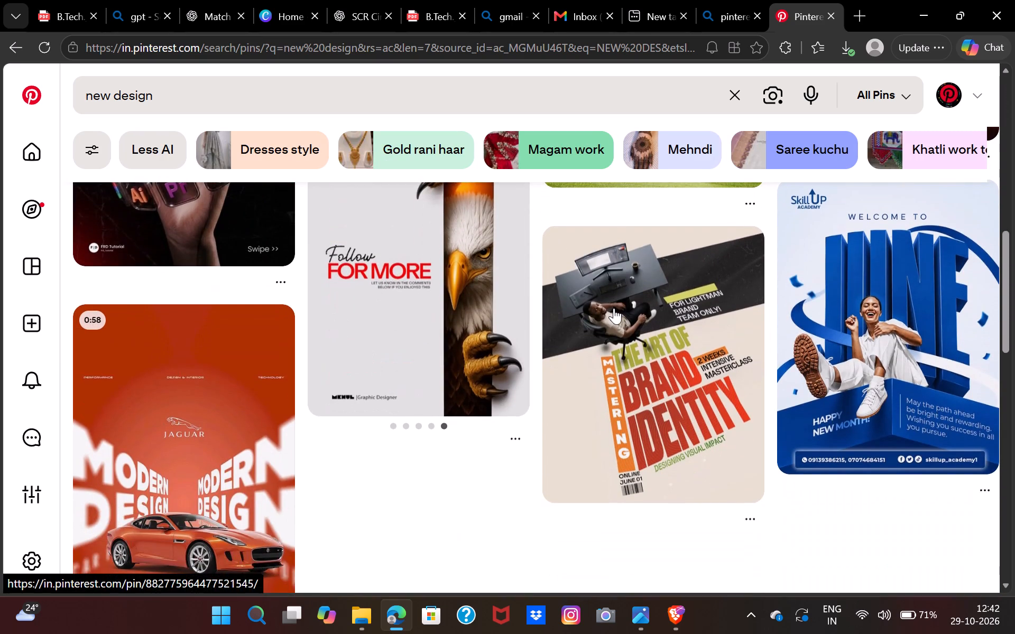
scroll(614, 308, down, 7)
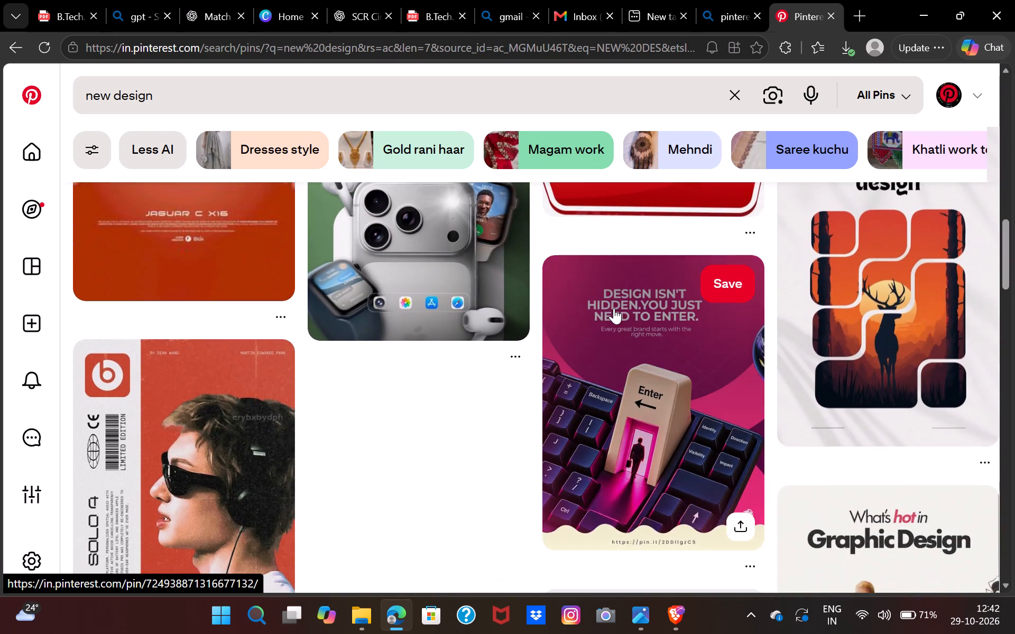
scroll(614, 308, down, 7)
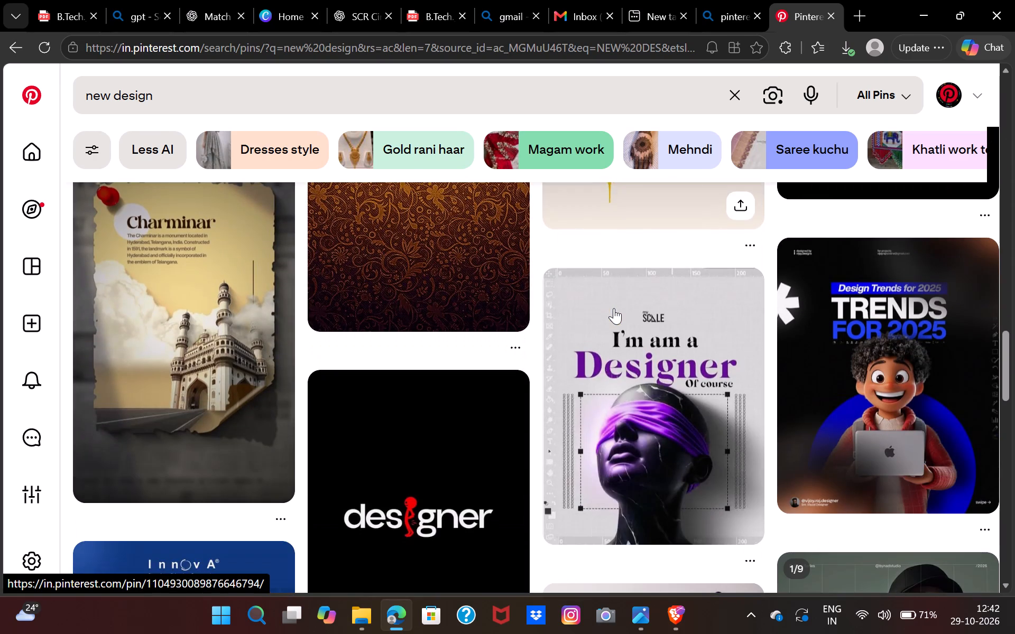
scroll(614, 308, down, 4)
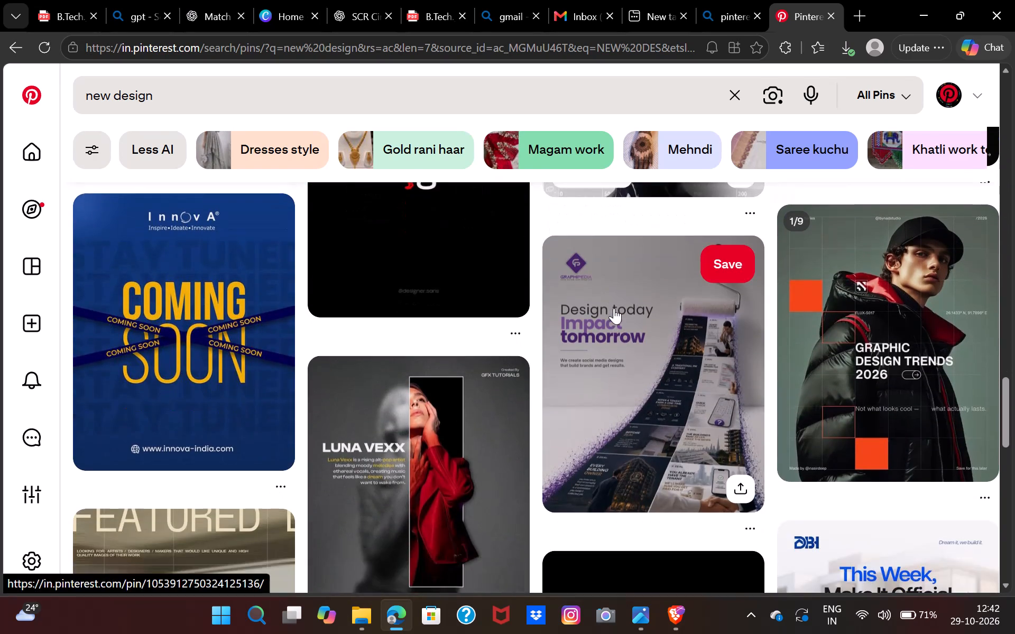
scroll(614, 308, down, 4)
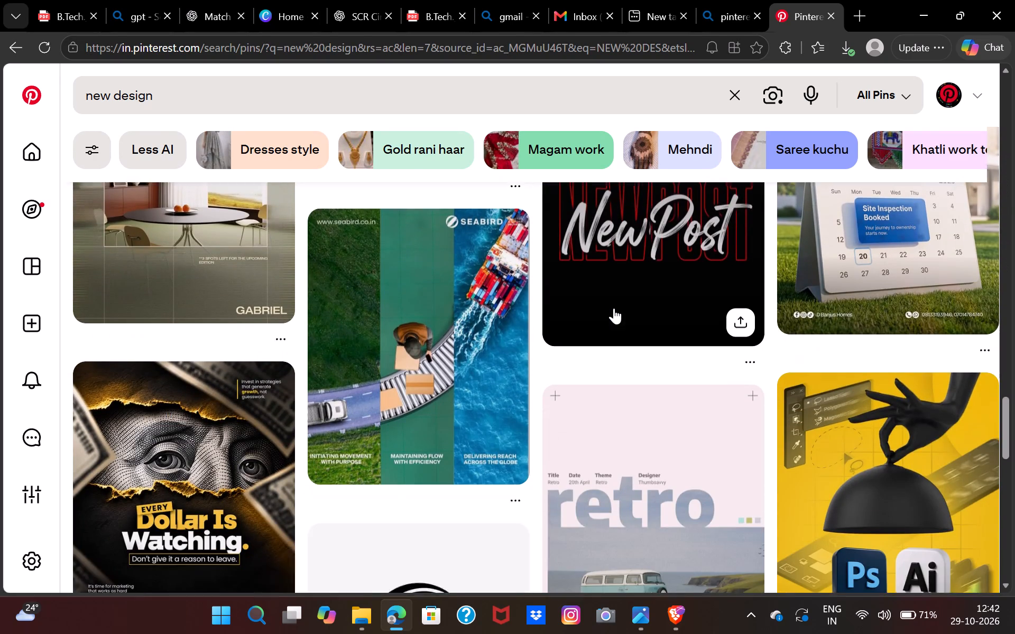
scroll(614, 308, down, 4)
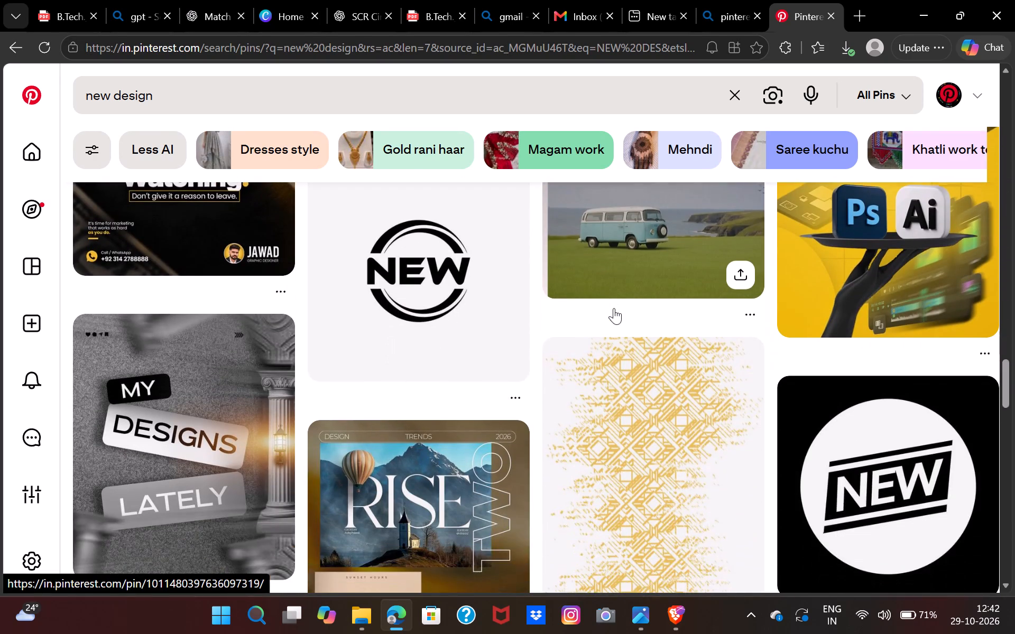
scroll(614, 308, down, 4)
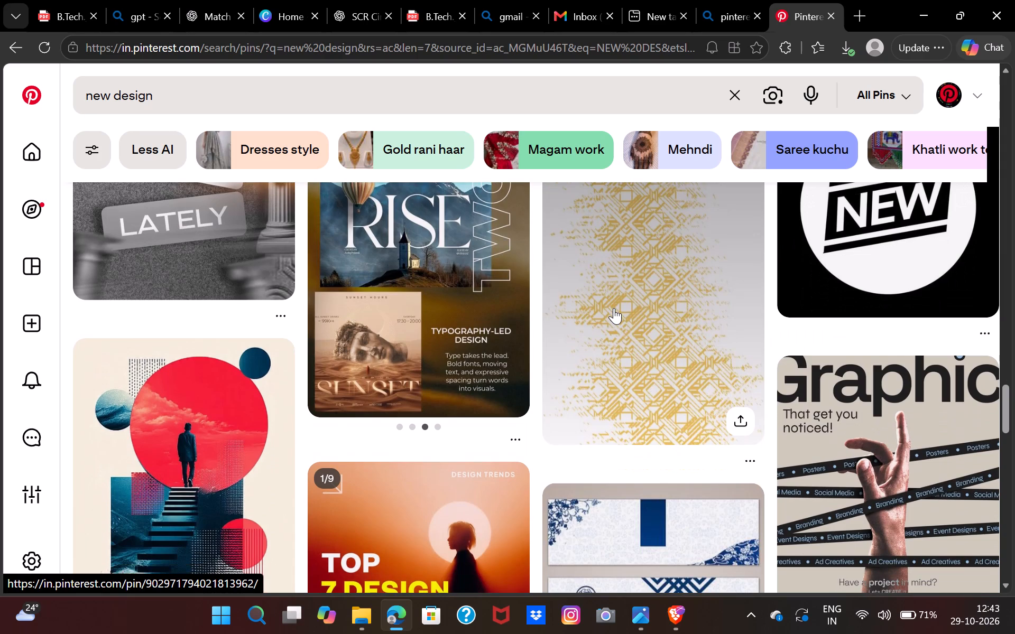
Extend the Pinterest search to new design FESTIVE POSTER.
click(211, 90)
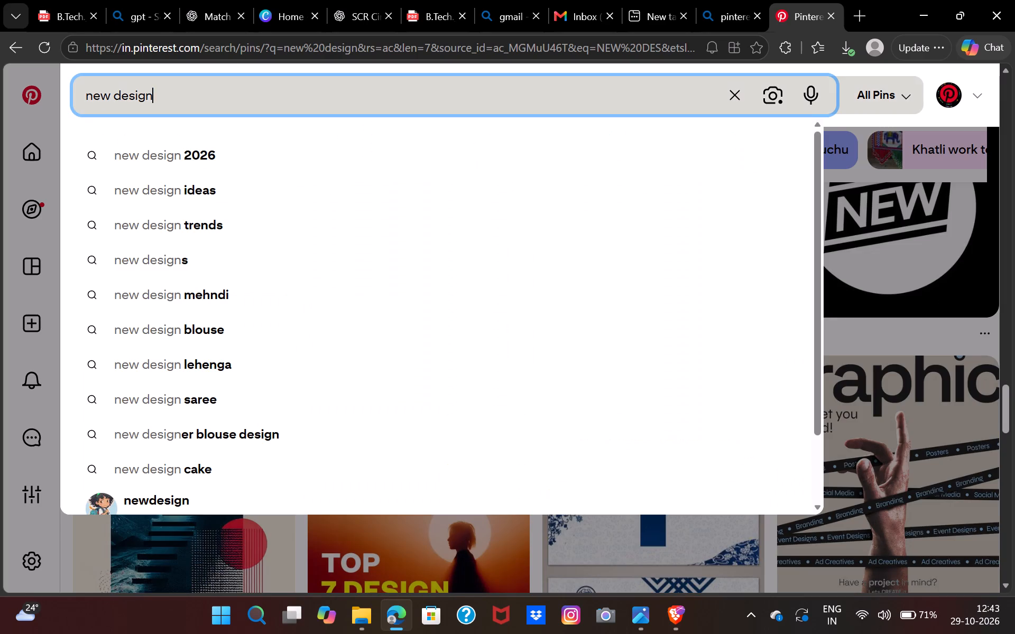
key(space)
text(FEST)
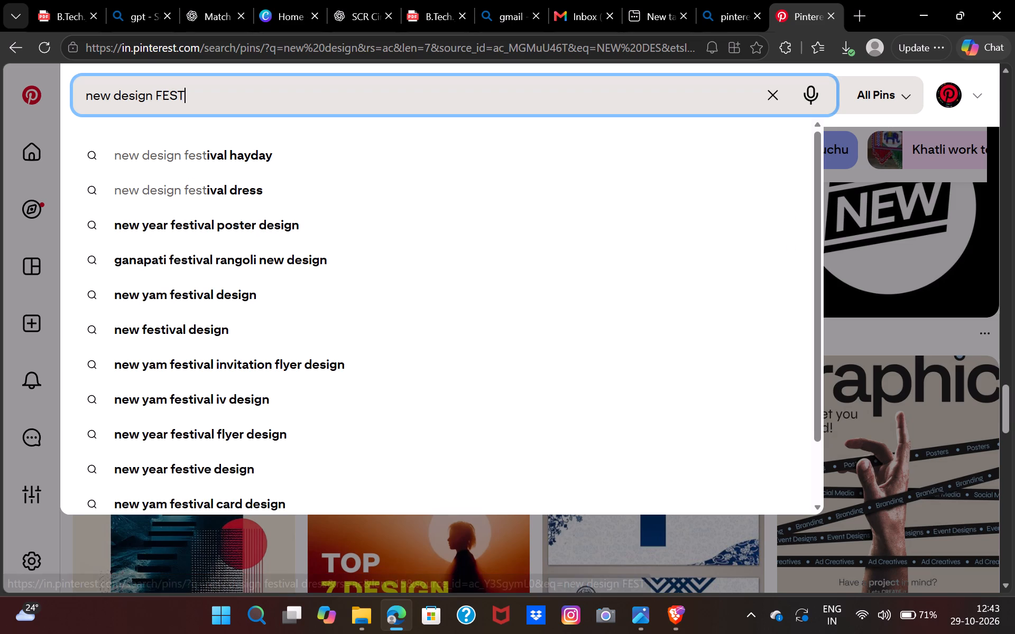
key(9)
key(BackSpace)
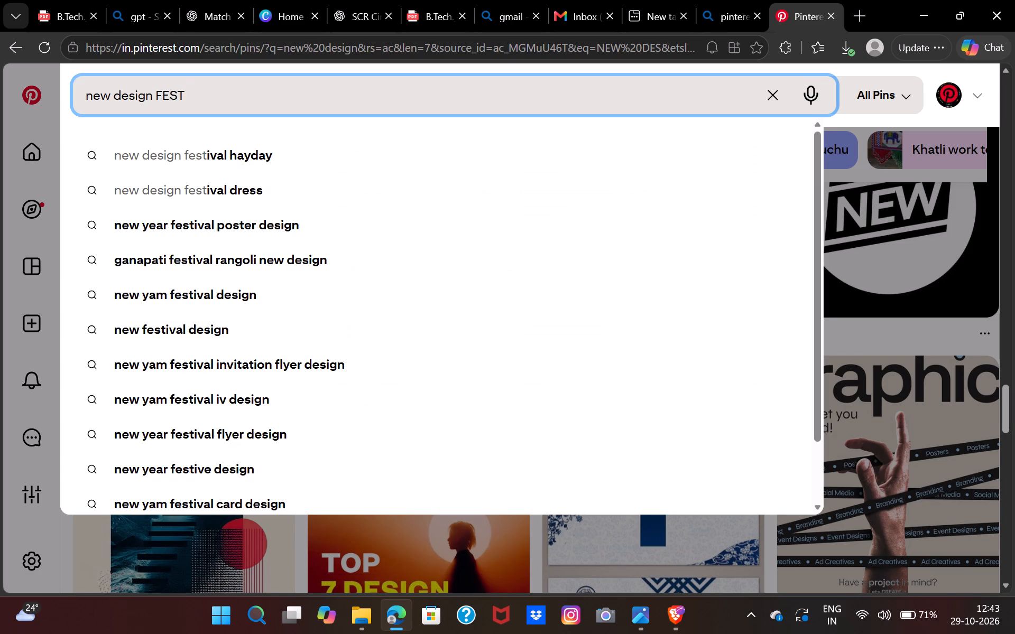
text(IVE POSTER)
key(Return)
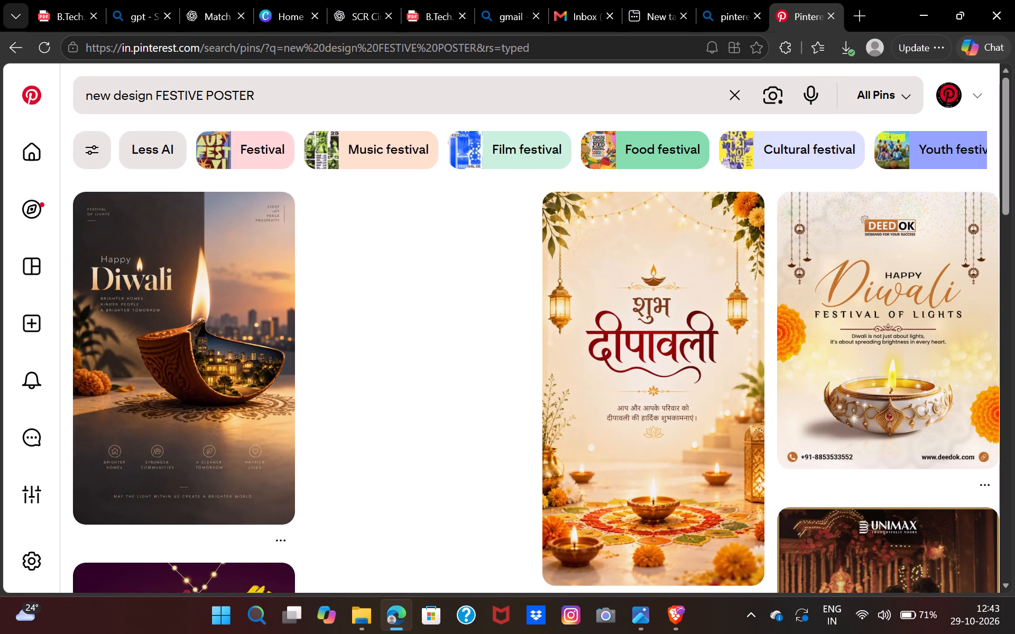
Examine the festive poster pins for layout, colour and imagery references, returning to the first results.
scroll(467, 328, down, 3)
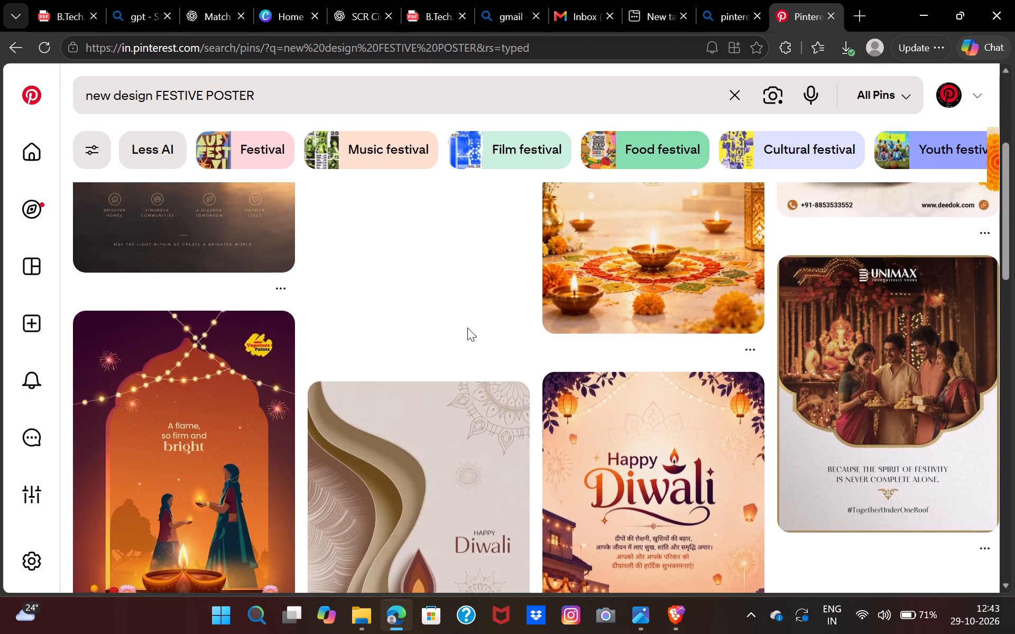
scroll(467, 328, down, 6)
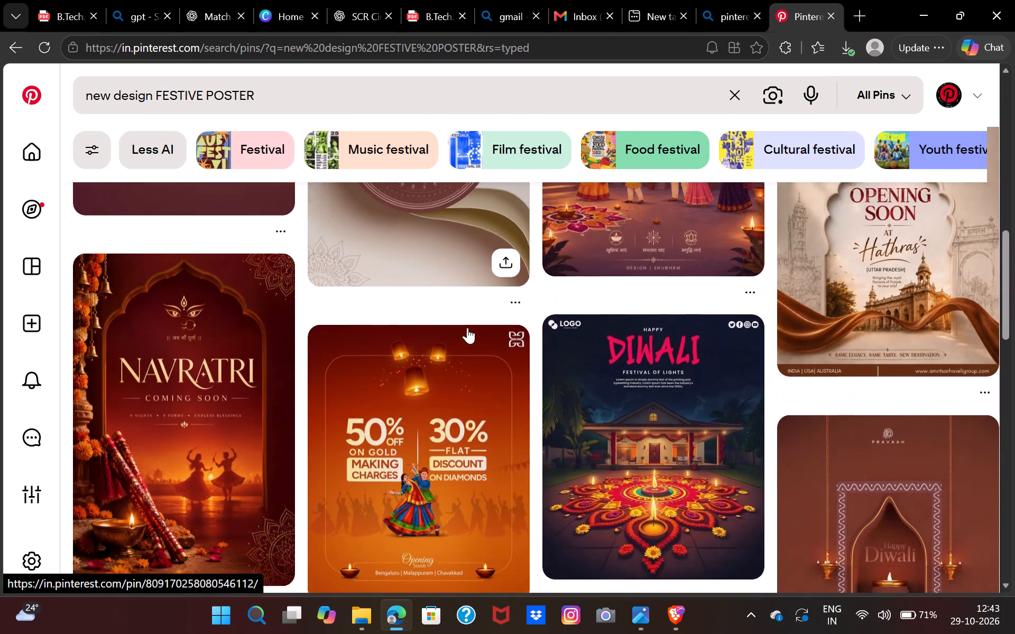
scroll(467, 328, down, 1)
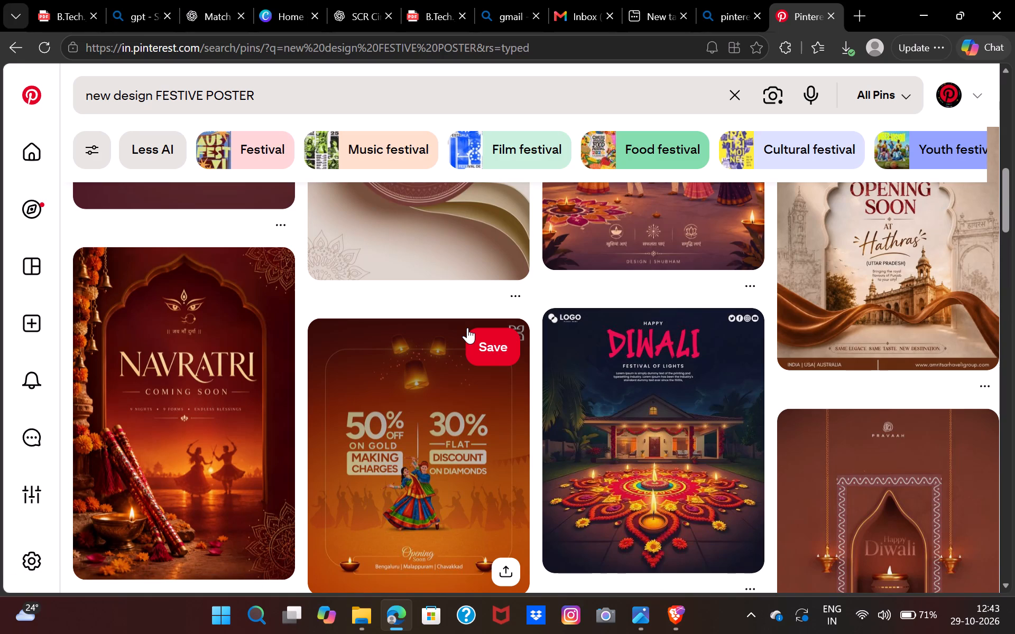
scroll(467, 328, down, 6)
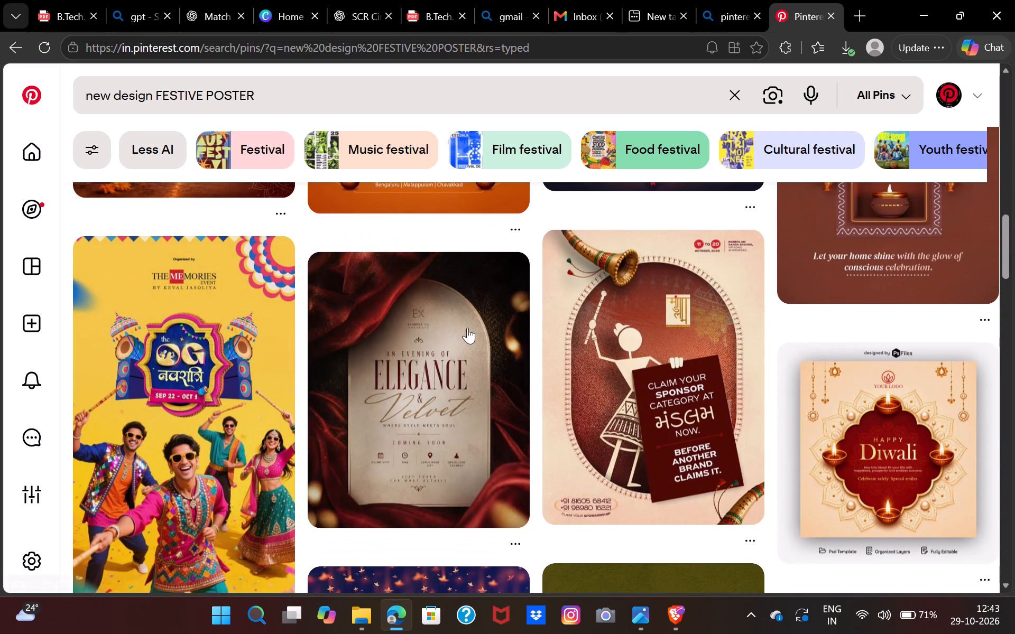
scroll(467, 328, down, 4)
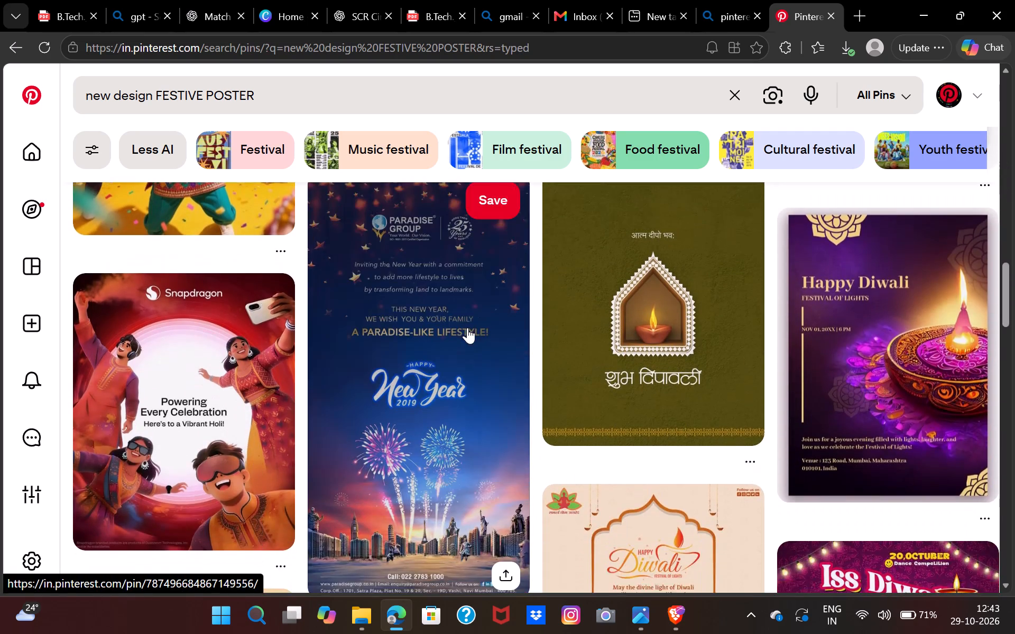
scroll(467, 328, down, 6)
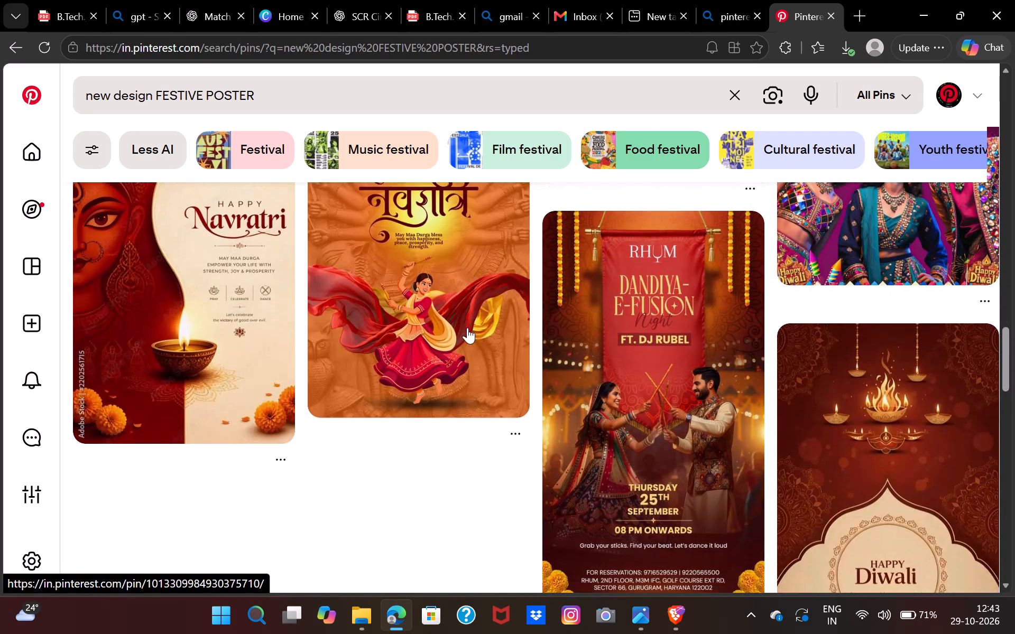
scroll(467, 328, down, 2)
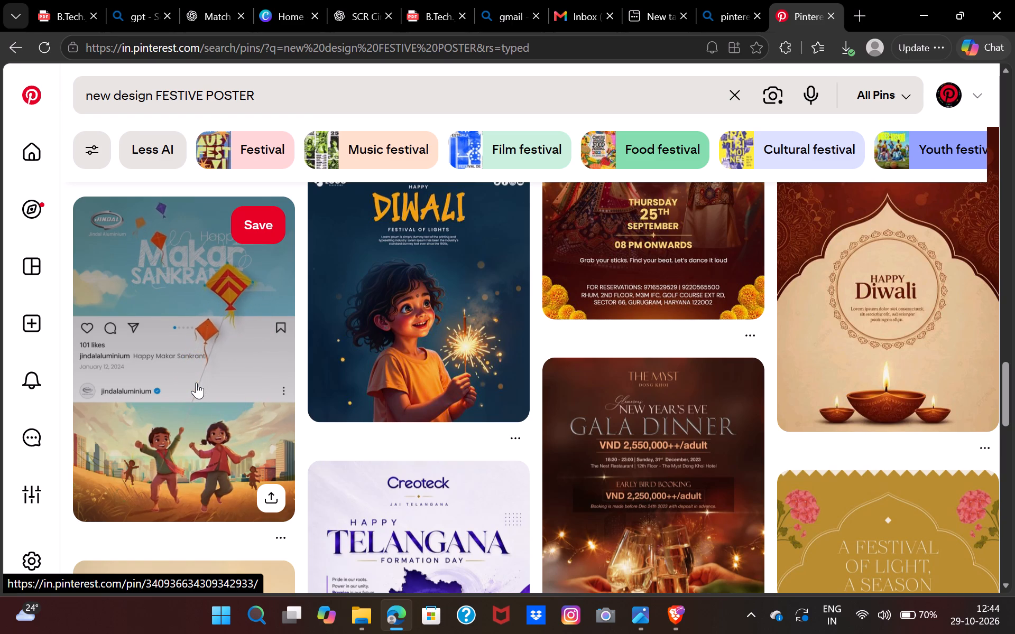
scroll(196, 383, up, 6)
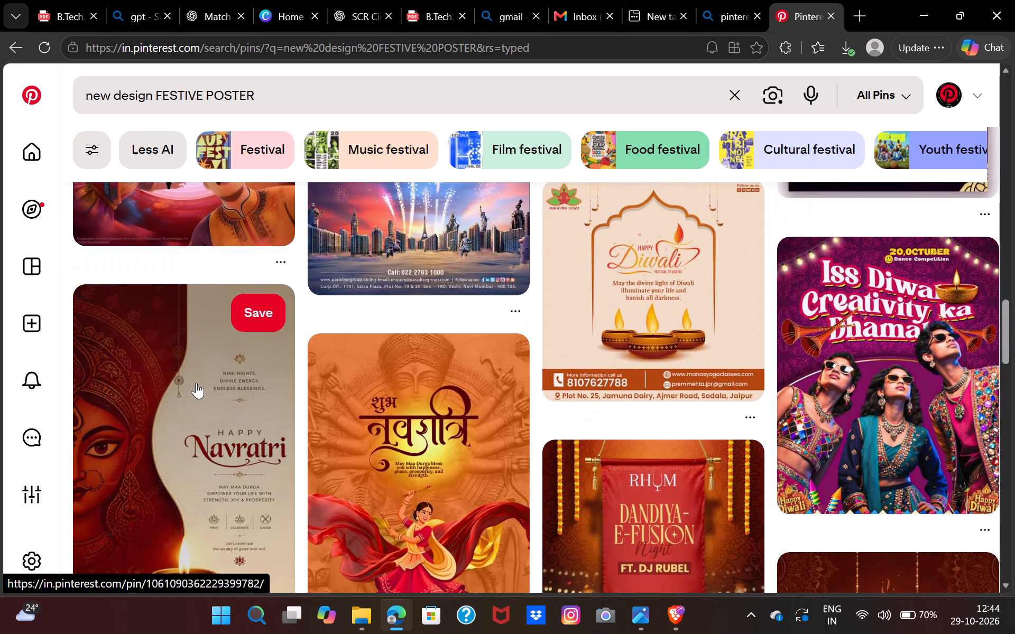
scroll(196, 383, up, 5)
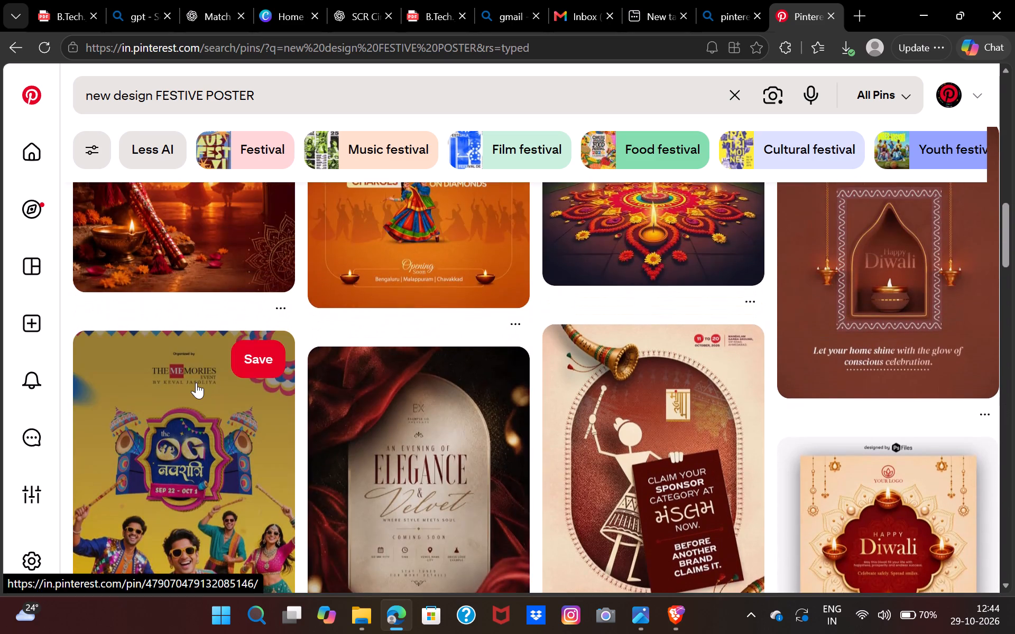
scroll(196, 383, up, 8)
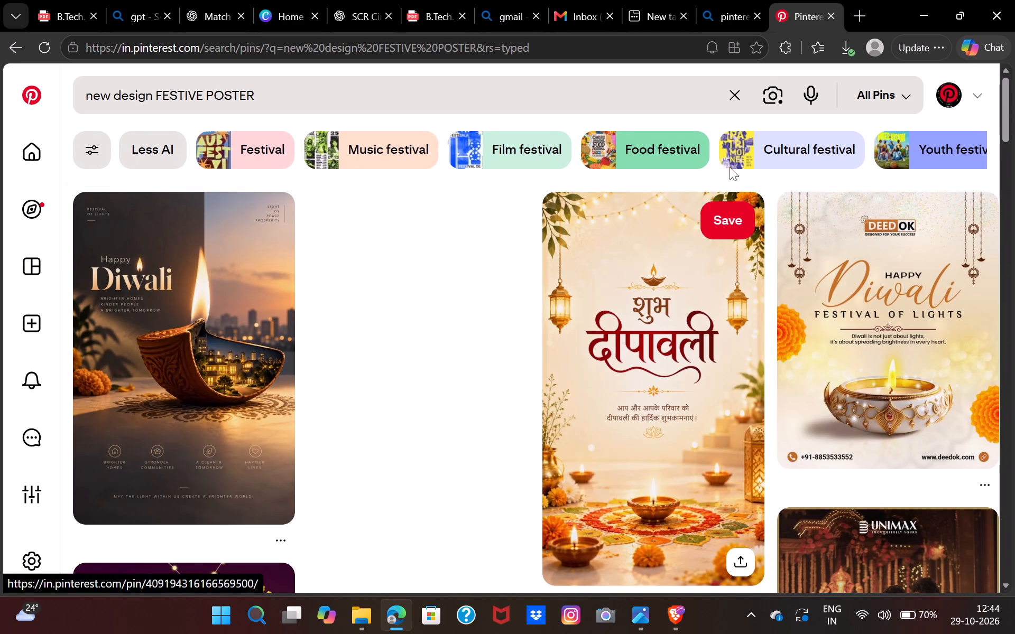
Clear the festive poster search and go back to the Pinterest home feed.
click(734, 103)
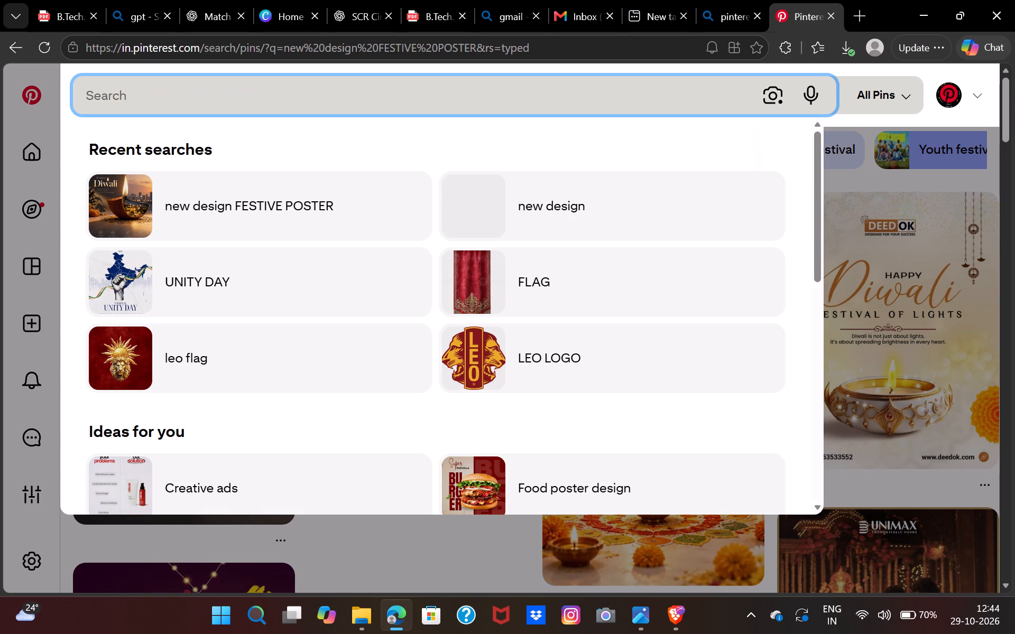
key(Return)
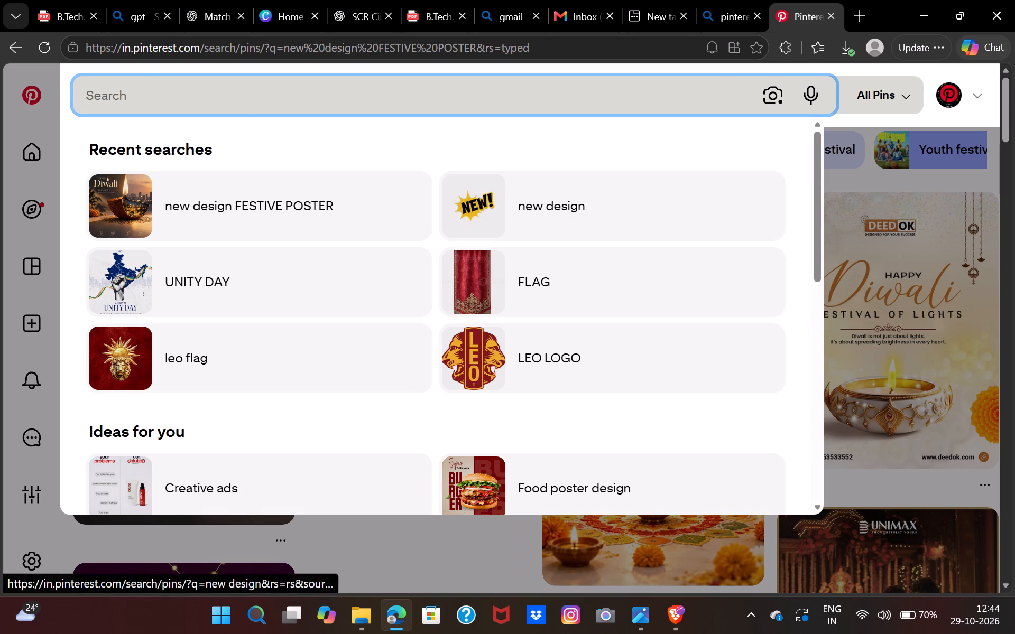
click(44, 92)
double_click(44, 92)
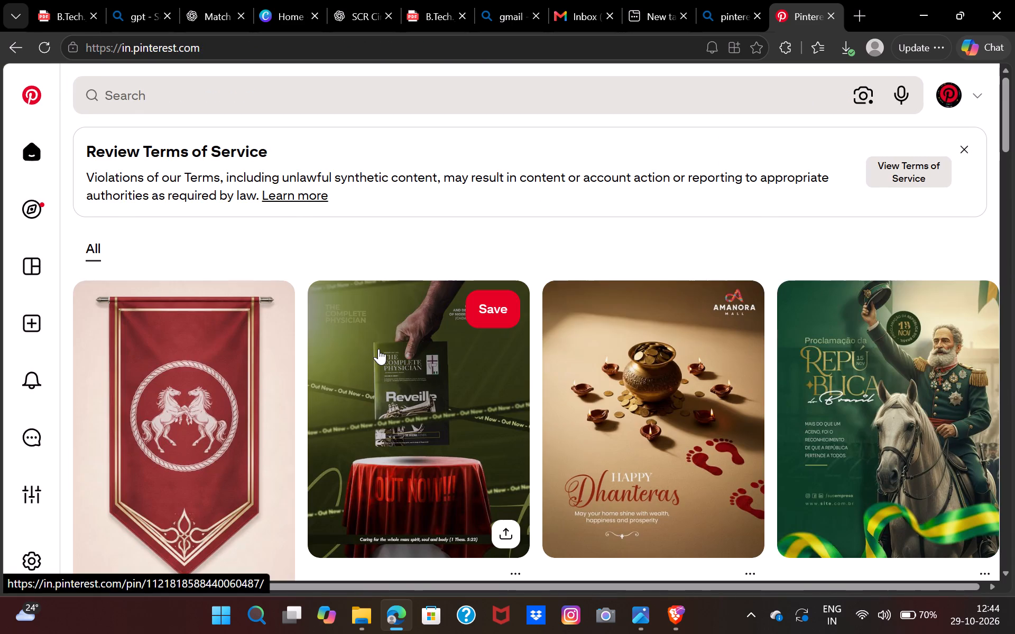
Browse the recommended pins in the home feed for poster design references.
scroll(379, 349, down, 5)
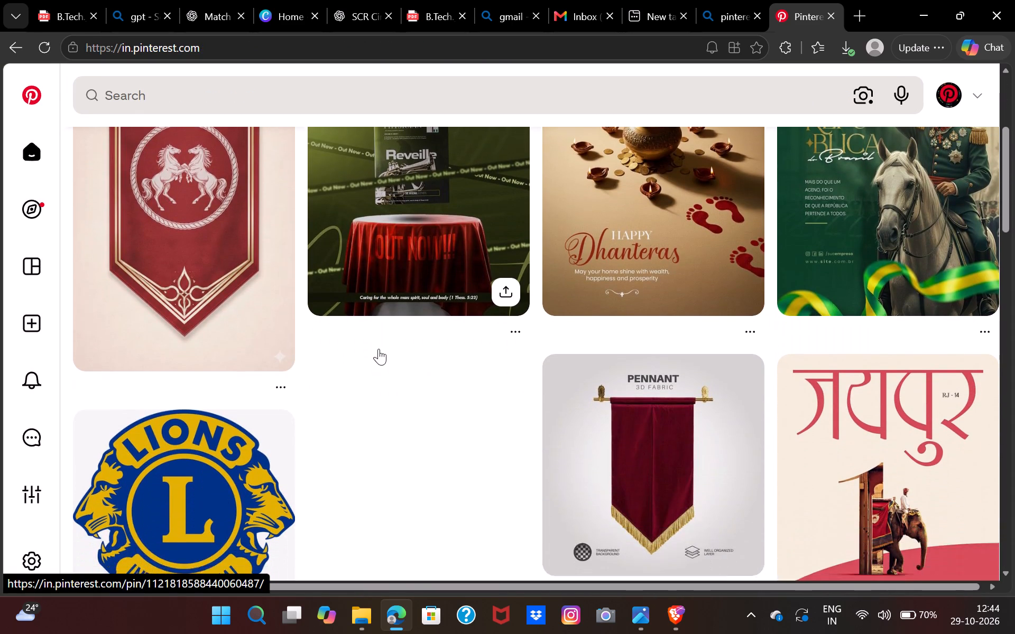
scroll(379, 349, down, 5)
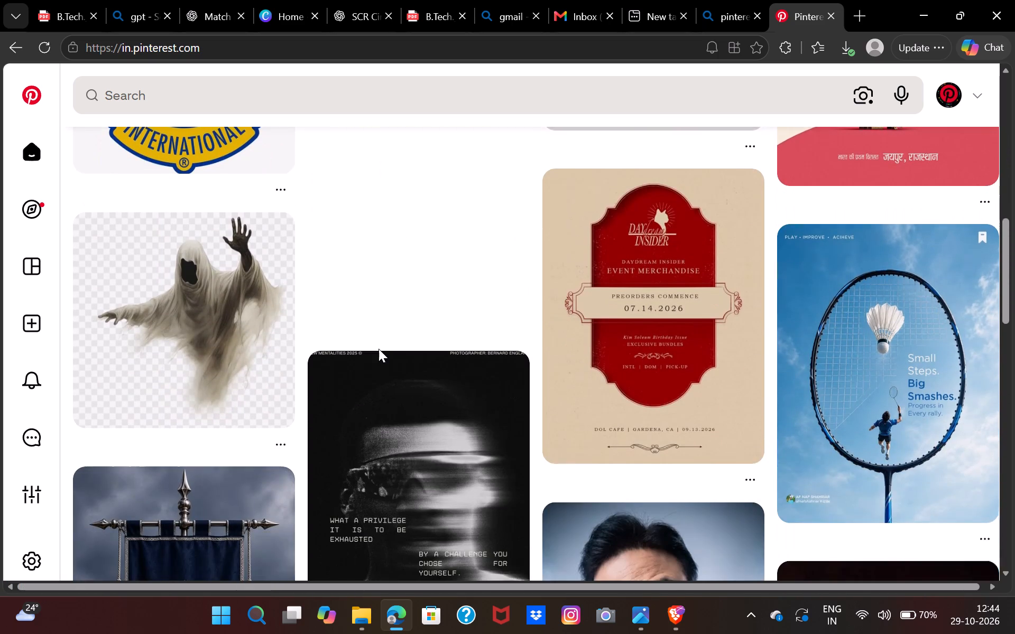
scroll(379, 349, down, 4)
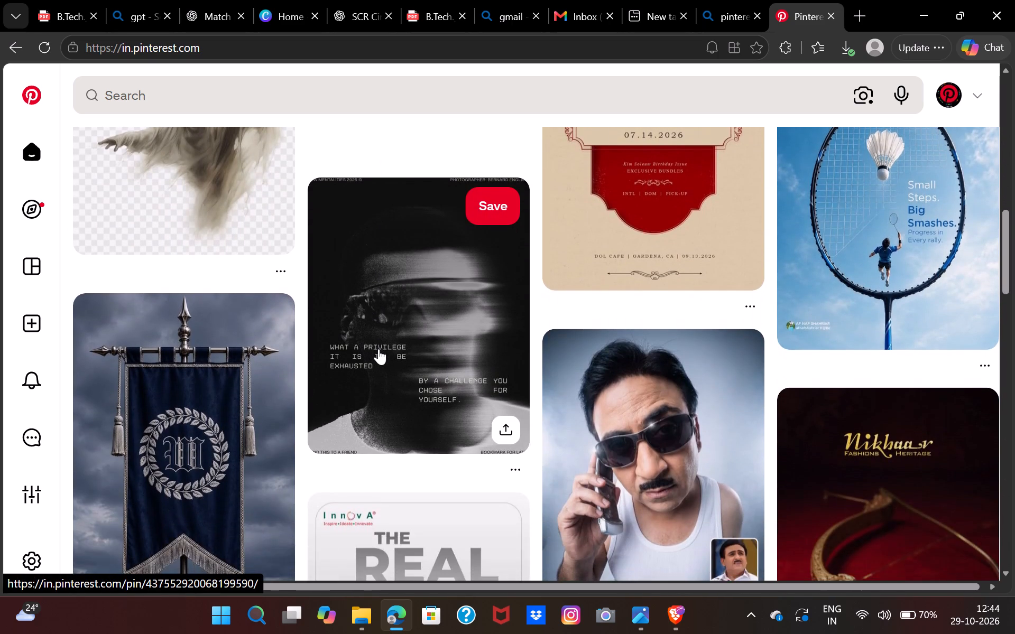
scroll(379, 349, down, 4)
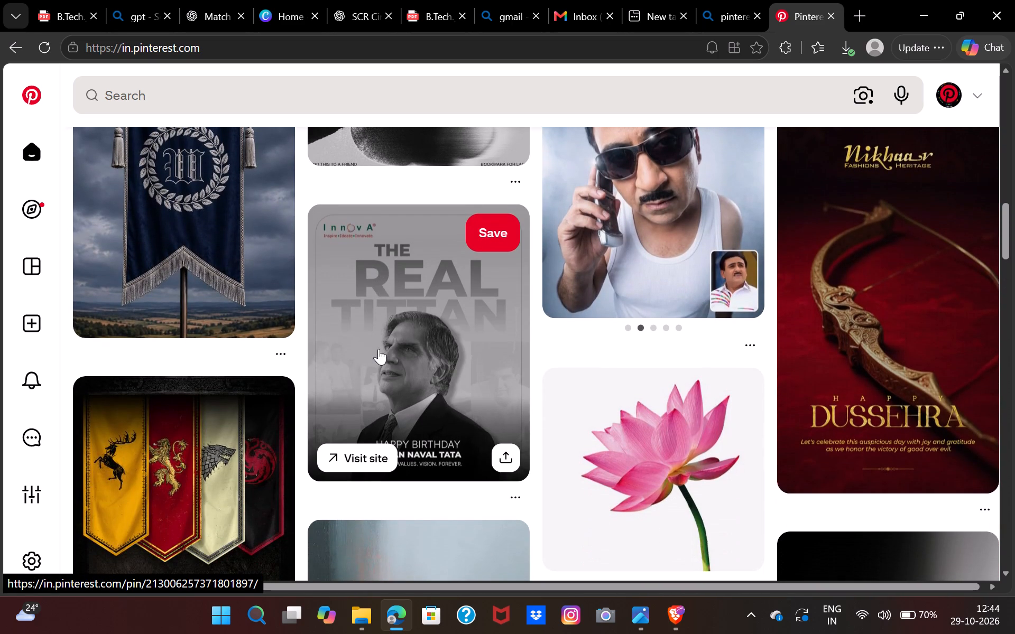
scroll(379, 349, down, 1)
Open Innova's The Real Tittan birthday poster pin and examine the related tribute posters beneath it.
click(379, 349)
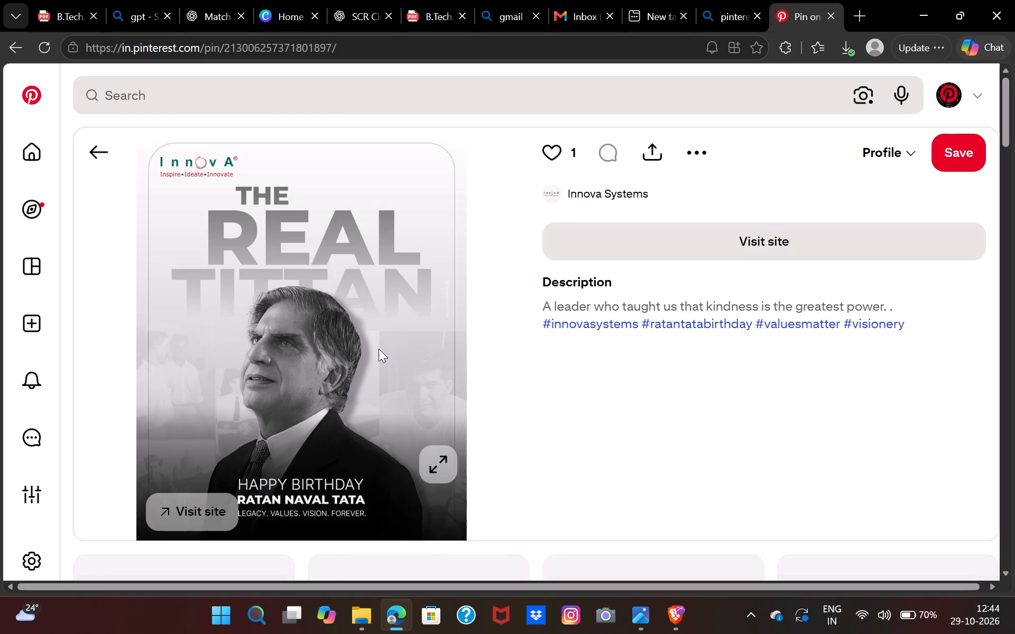
scroll(379, 349, down, 3)
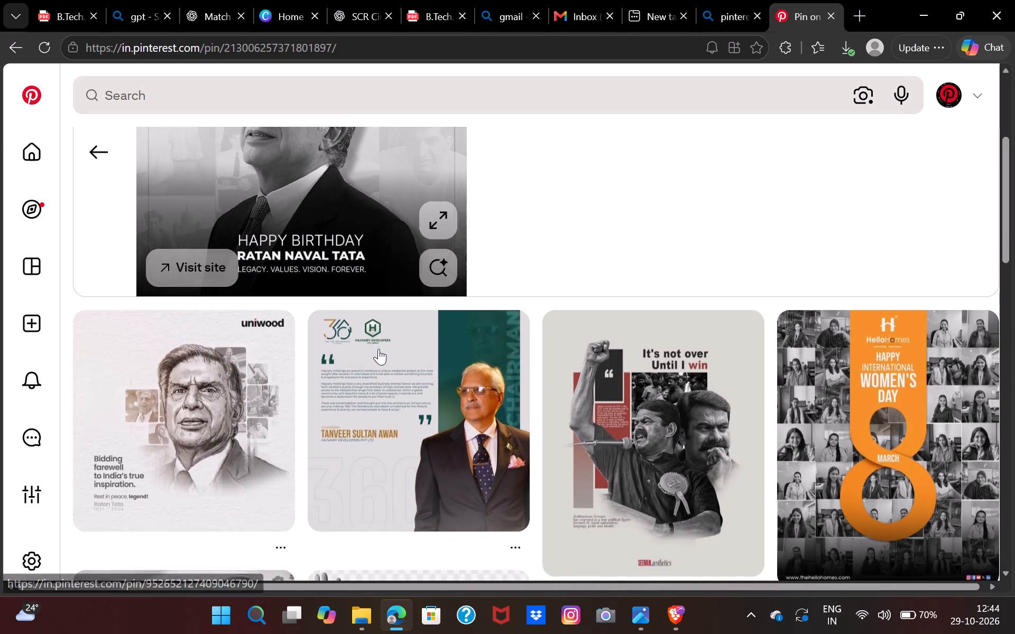
scroll(379, 349, down, 3)
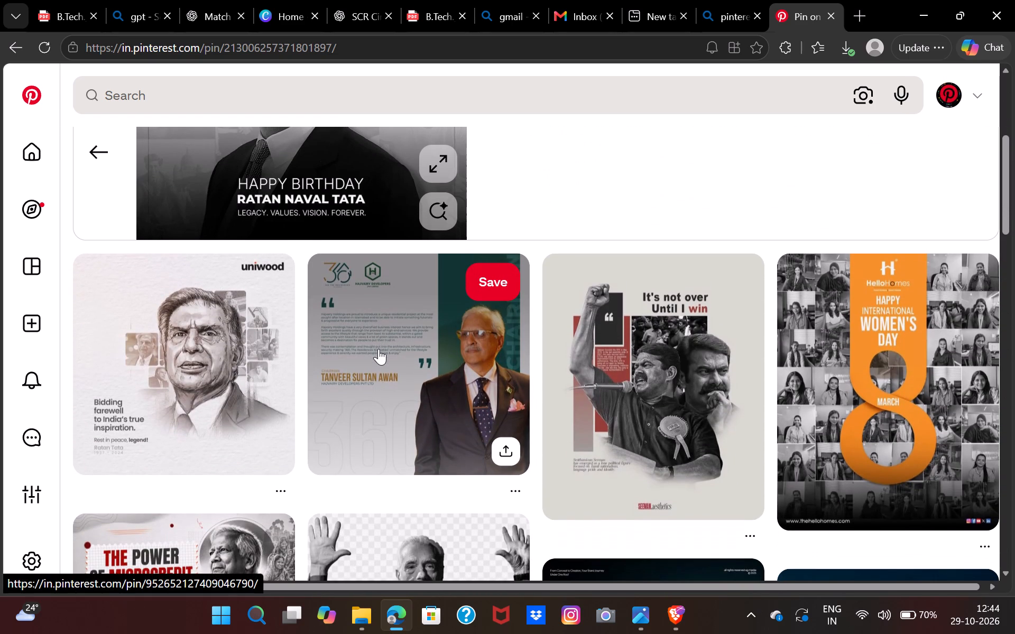
scroll(379, 349, down, 3)
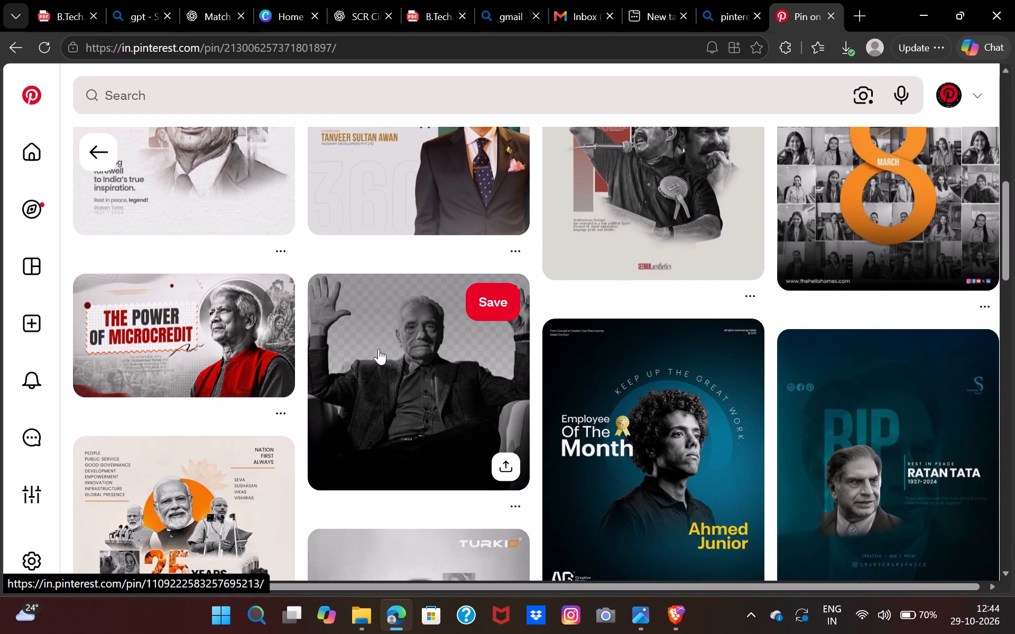
scroll(379, 349, down, 5)
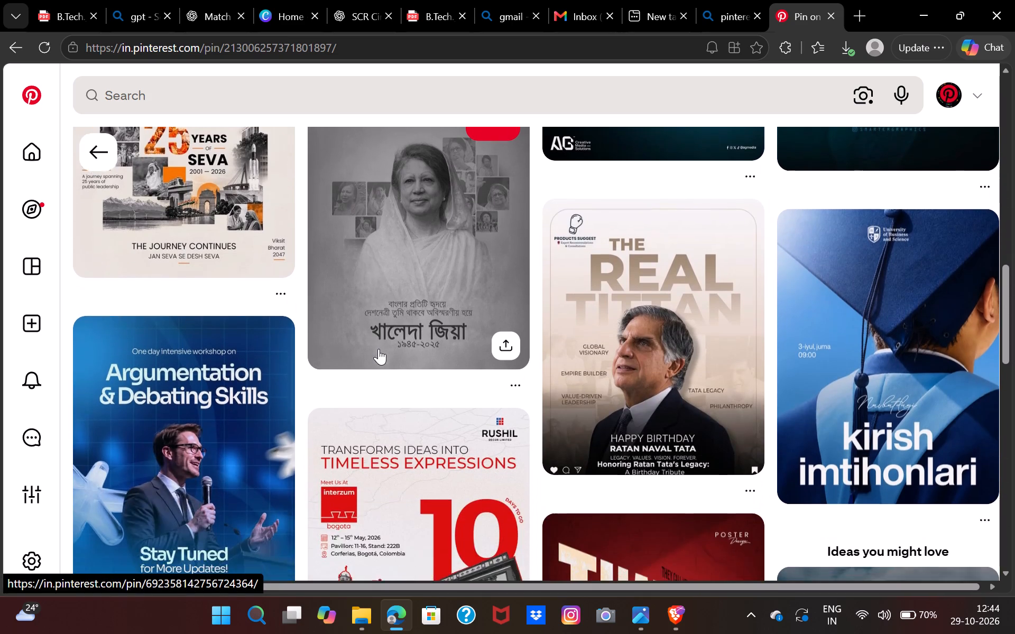
scroll(379, 349, down, 2)
scroll(379, 349, up, 1)
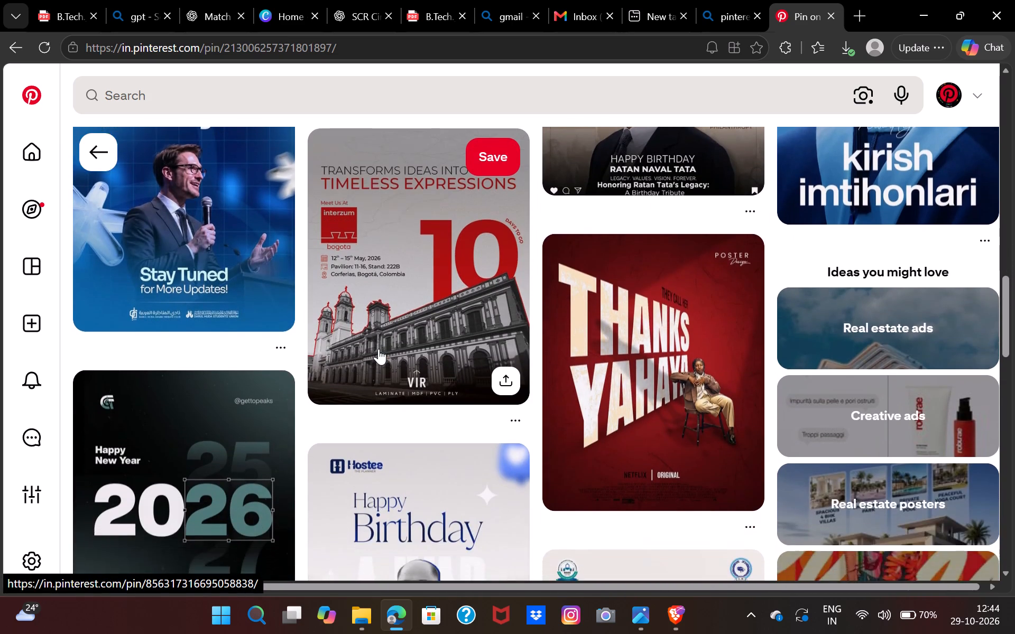
scroll(379, 349, up, 6)
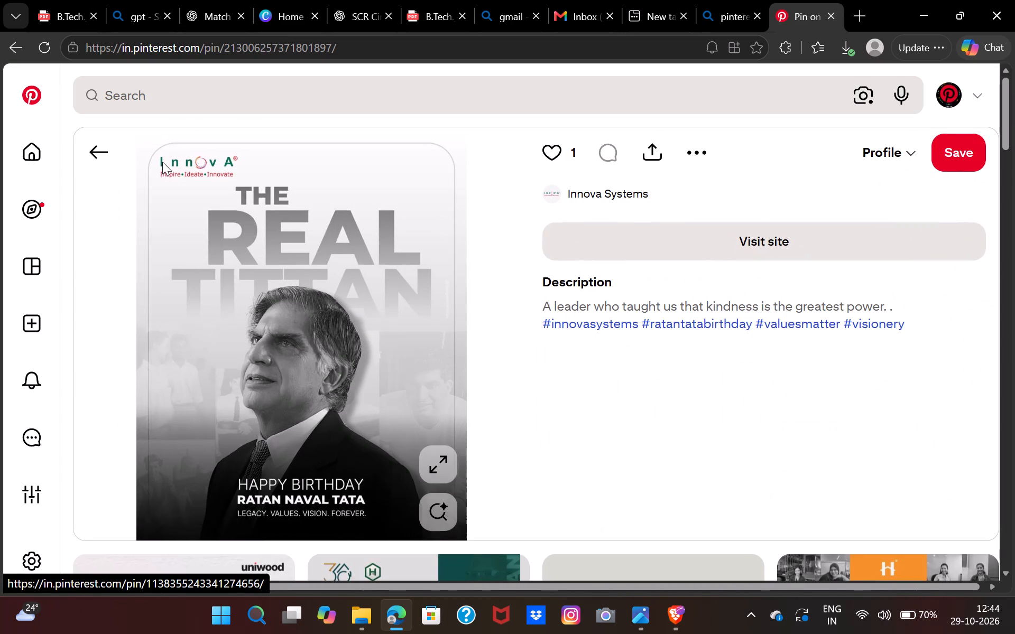
Return to the home feed and examine its recommended pins for poster layout, colour and imagery references.
click(93, 151)
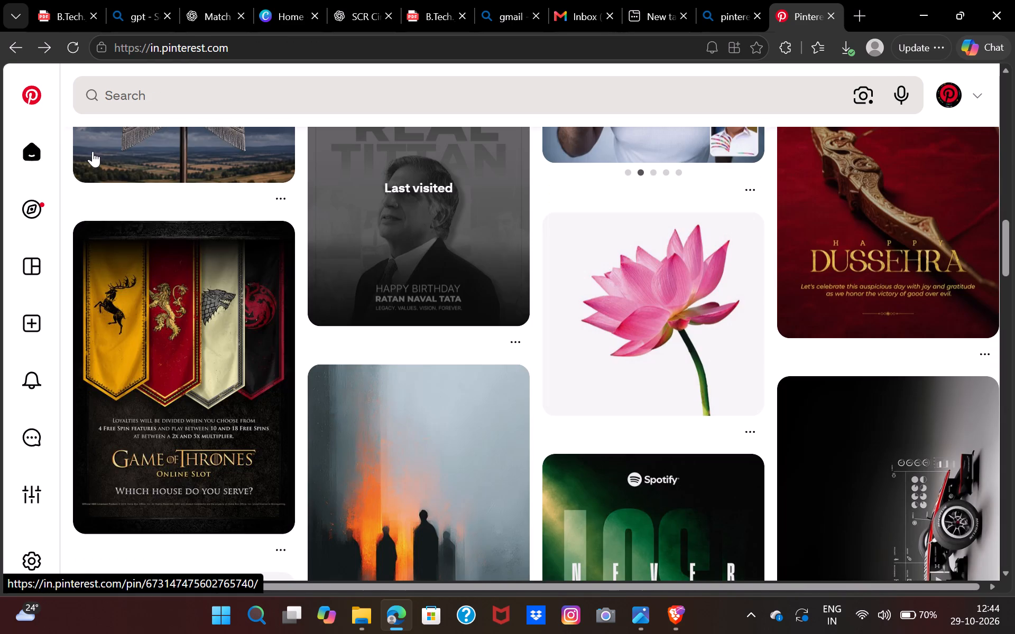
scroll(321, 298, down, 6)
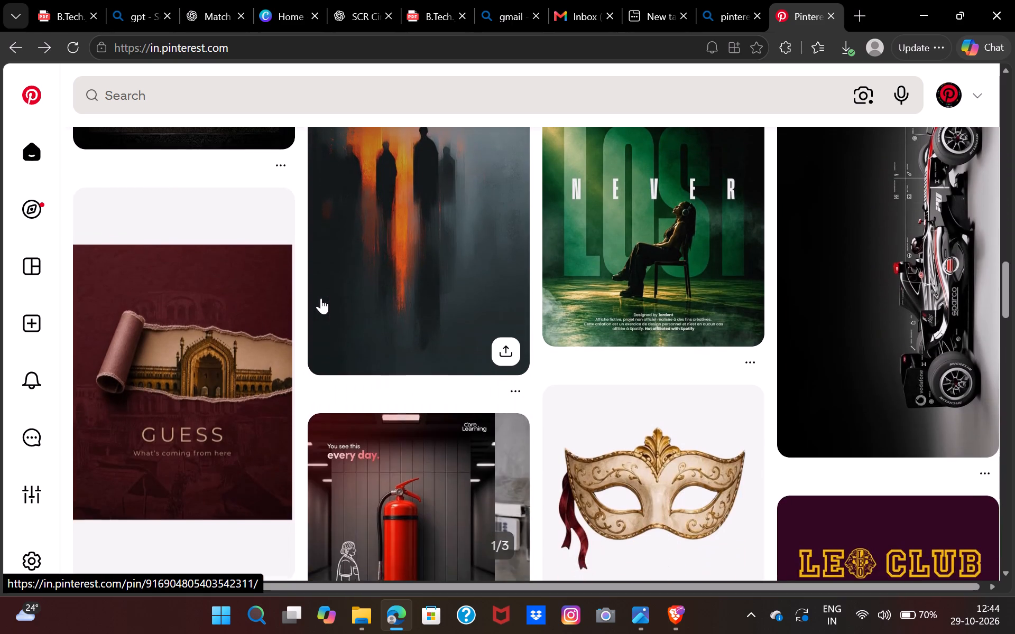
scroll(321, 298, down, 5)
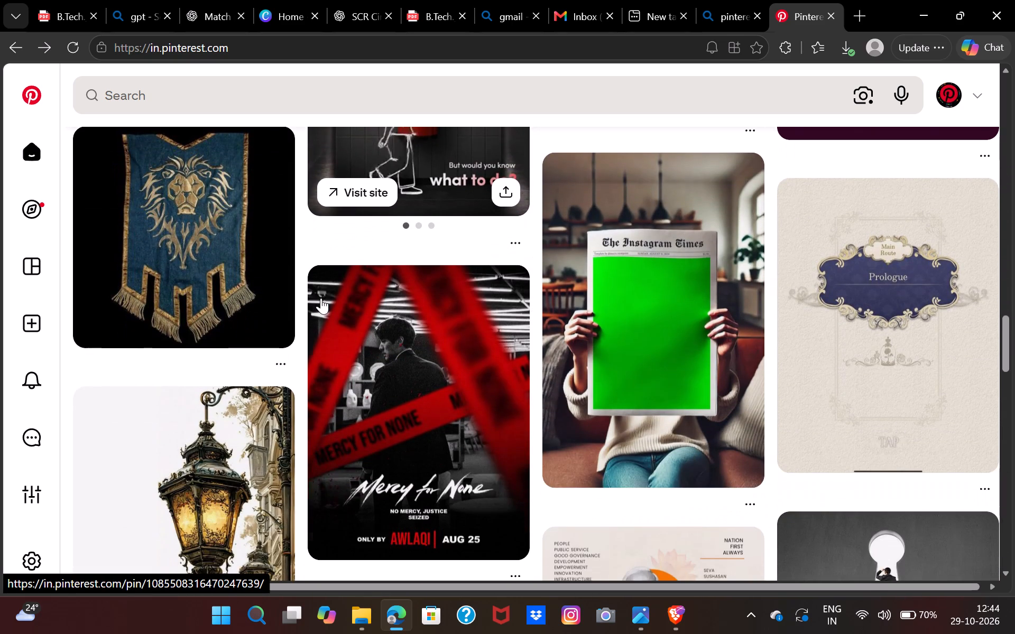
scroll(321, 298, down, 3)
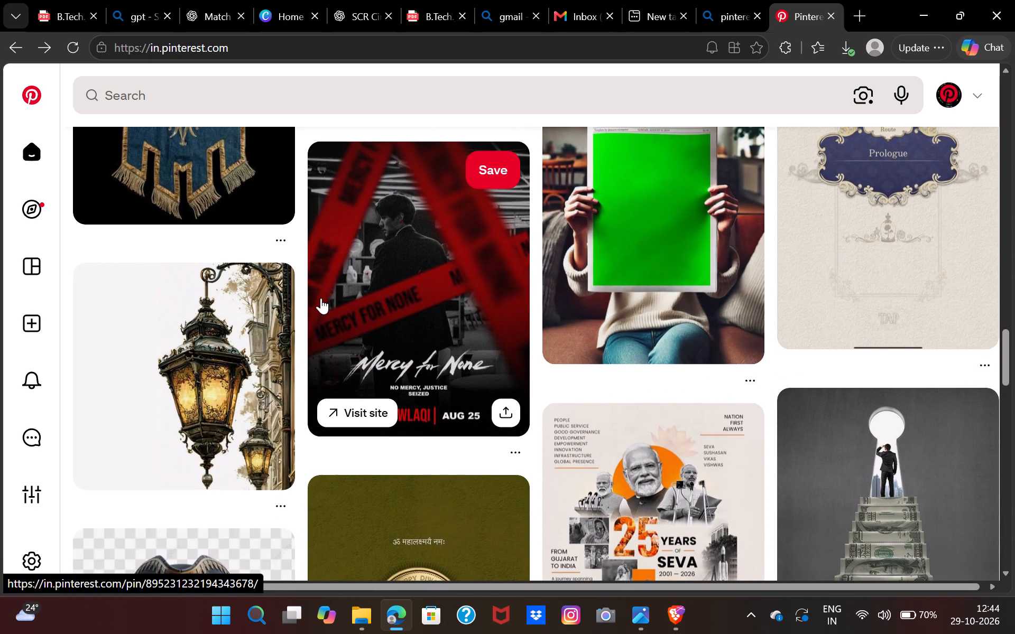
scroll(321, 298, down, 1)
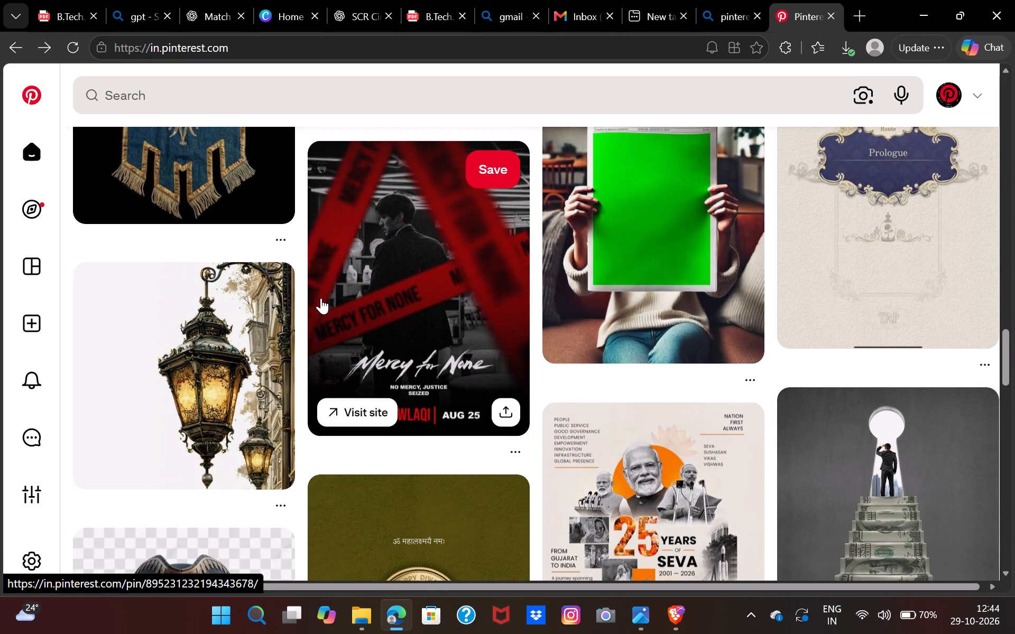
scroll(321, 298, down, 6)
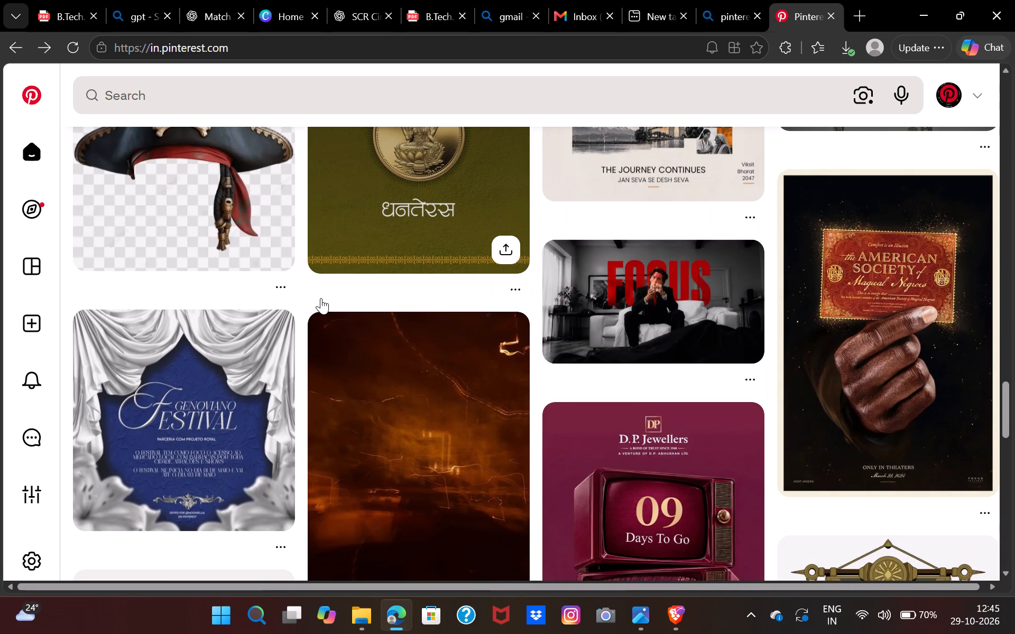
scroll(321, 298, down, 5)
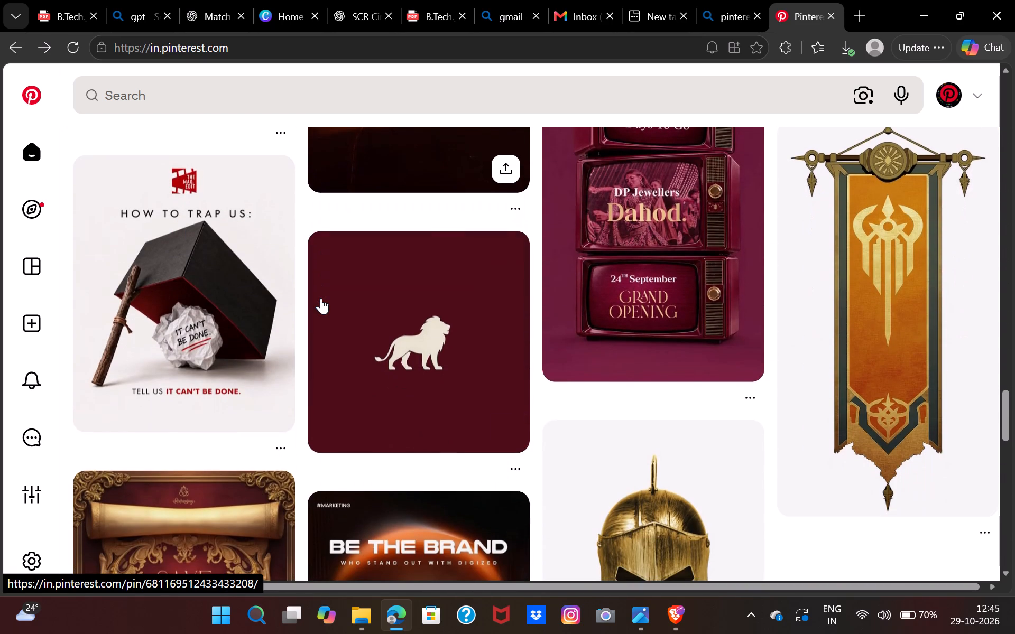
scroll(321, 298, down, 3)
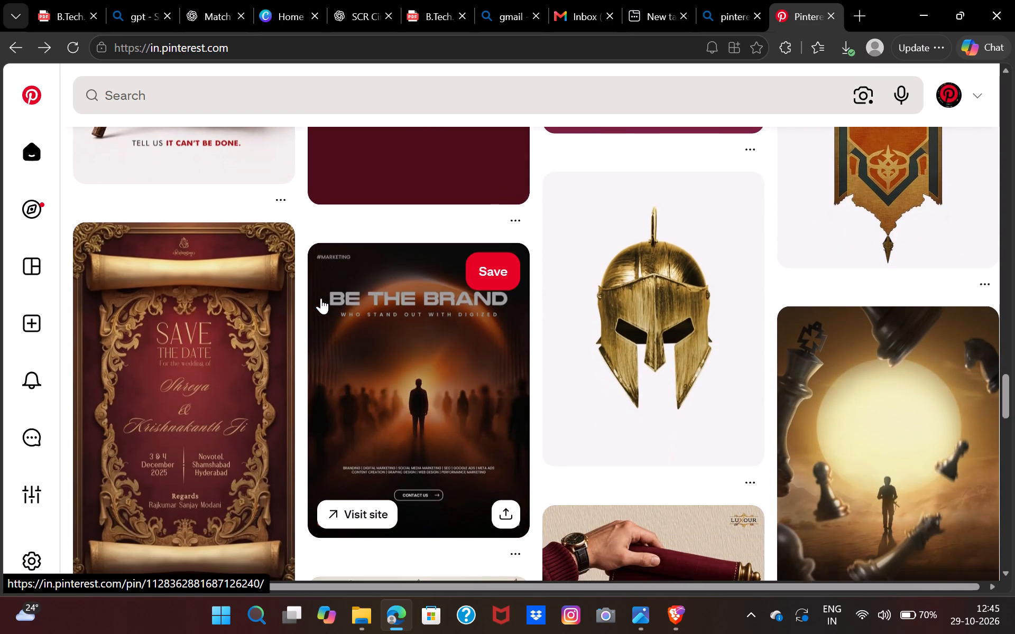
scroll(321, 298, down, 6)
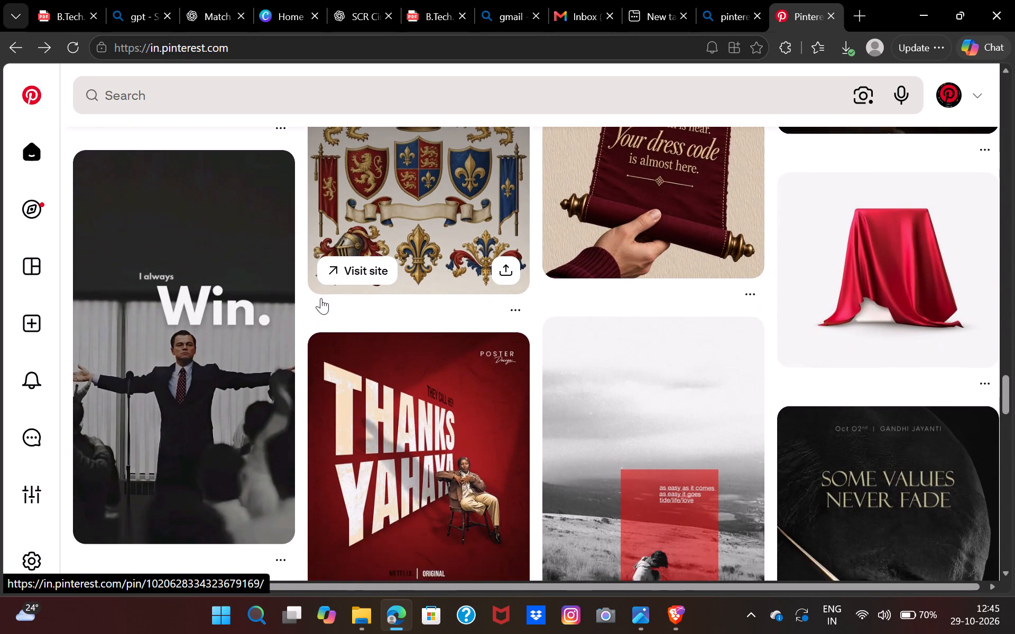
scroll(321, 298, down, 5)
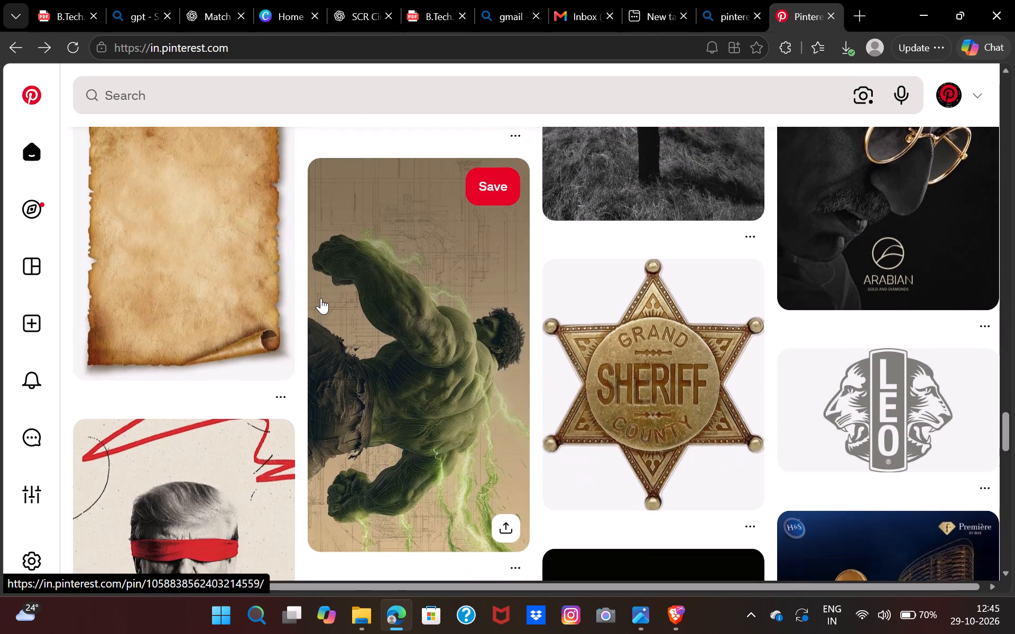
scroll(321, 298, down, 6)
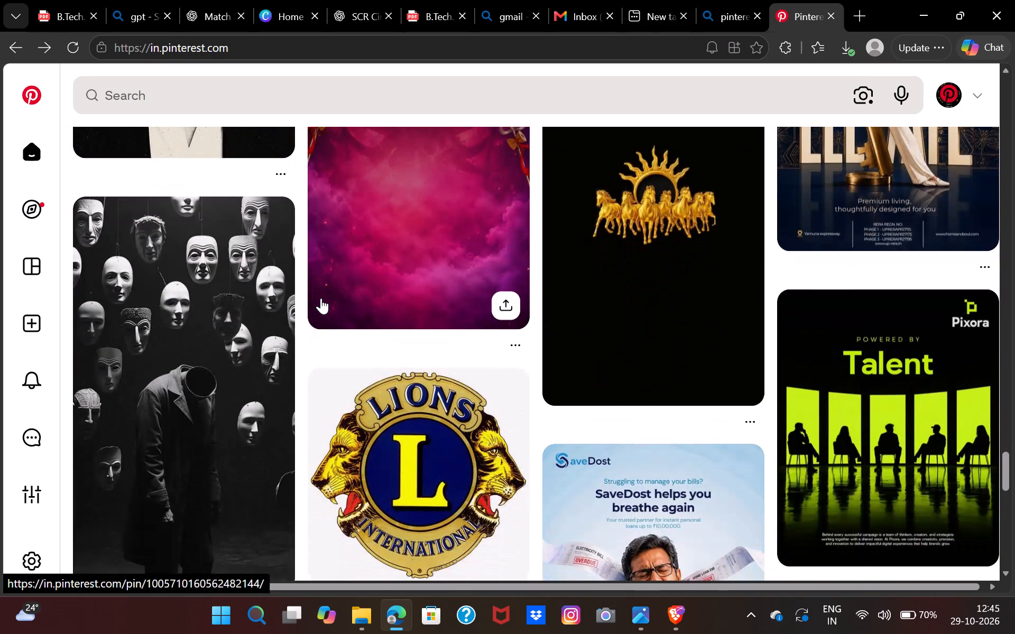
scroll(321, 298, down, 1)
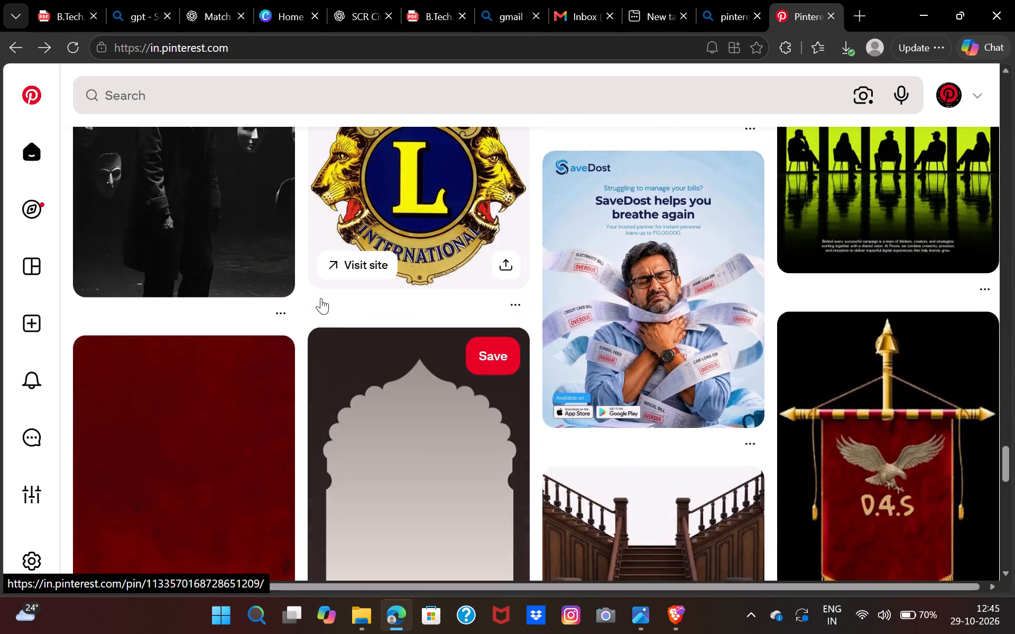
scroll(321, 298, down, 1)
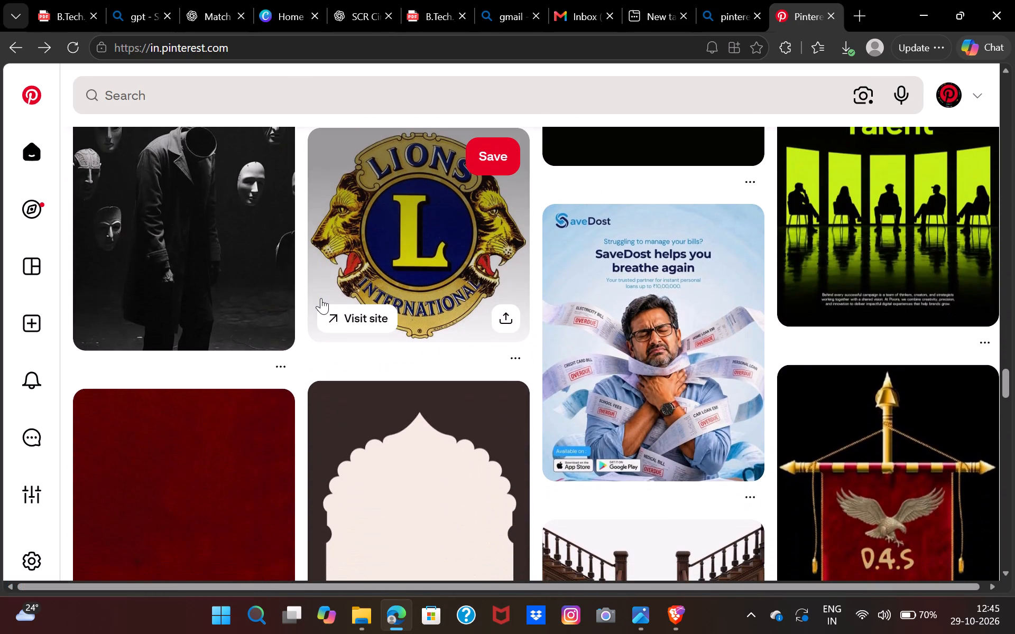
scroll(321, 298, down, 2)
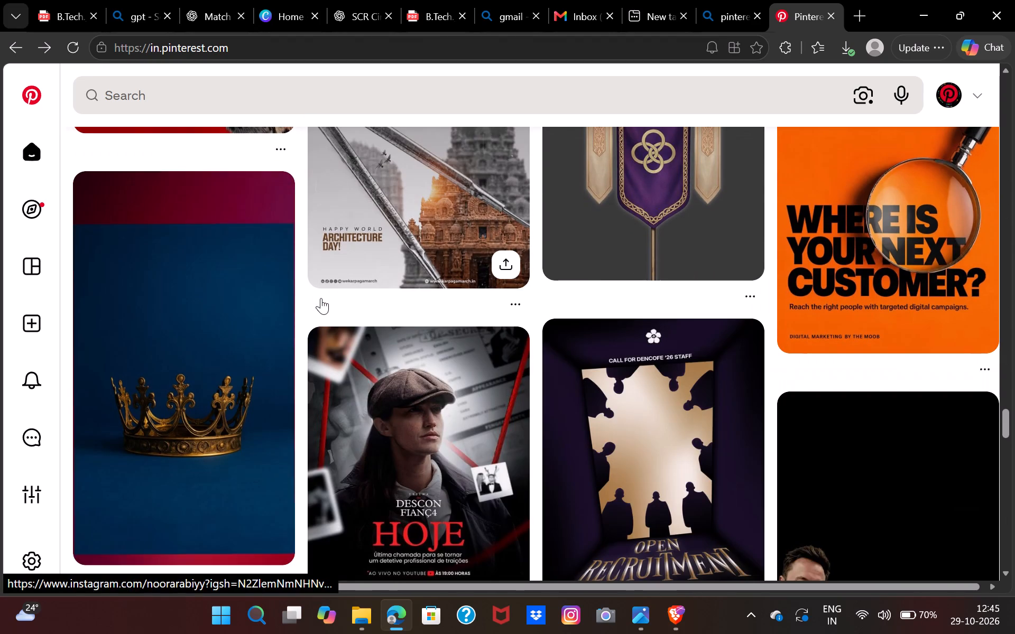
scroll(321, 298, down, 2)
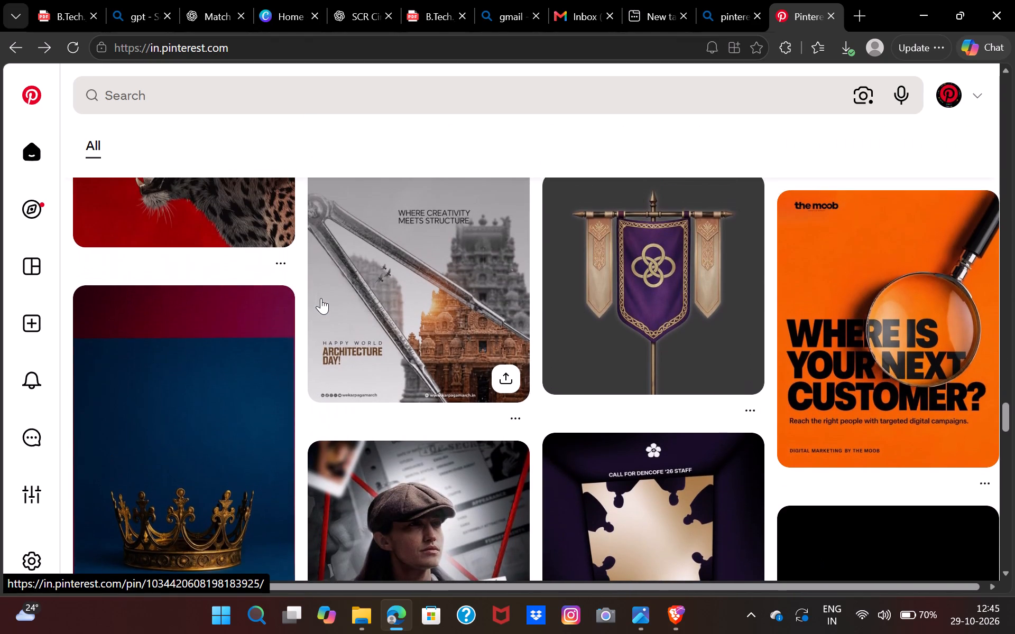
scroll(321, 298, down, 2)
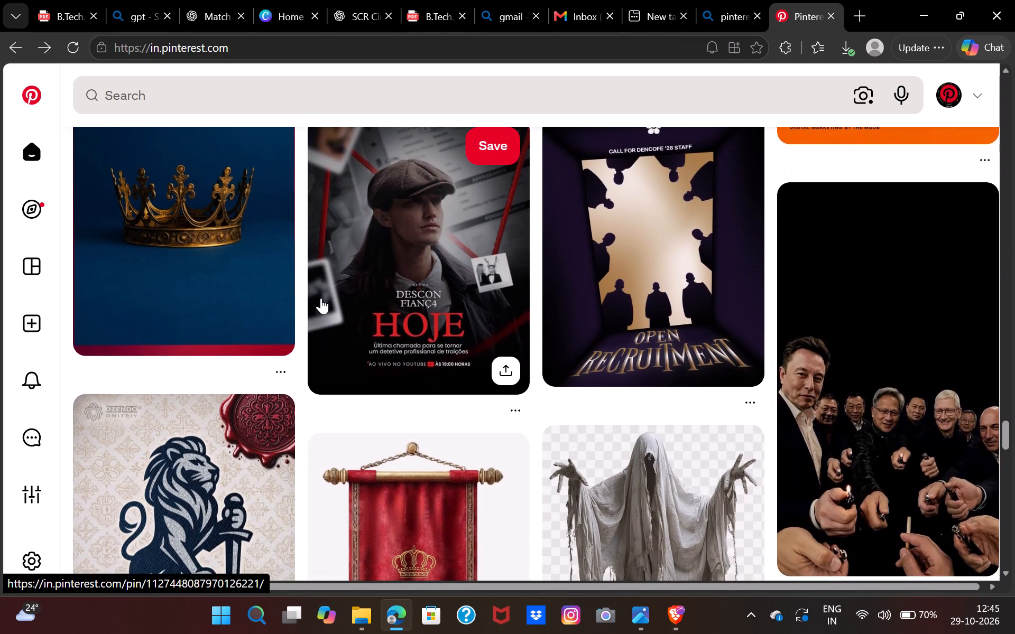
scroll(321, 298, down, 1)
scroll(350, 237, down, 5)
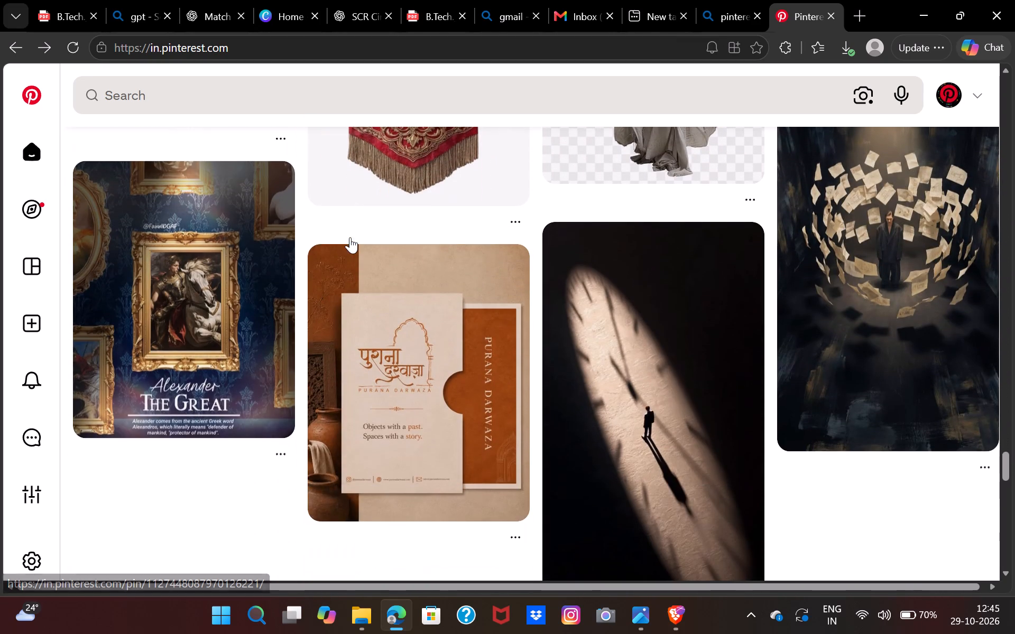
scroll(350, 237, down, 1)
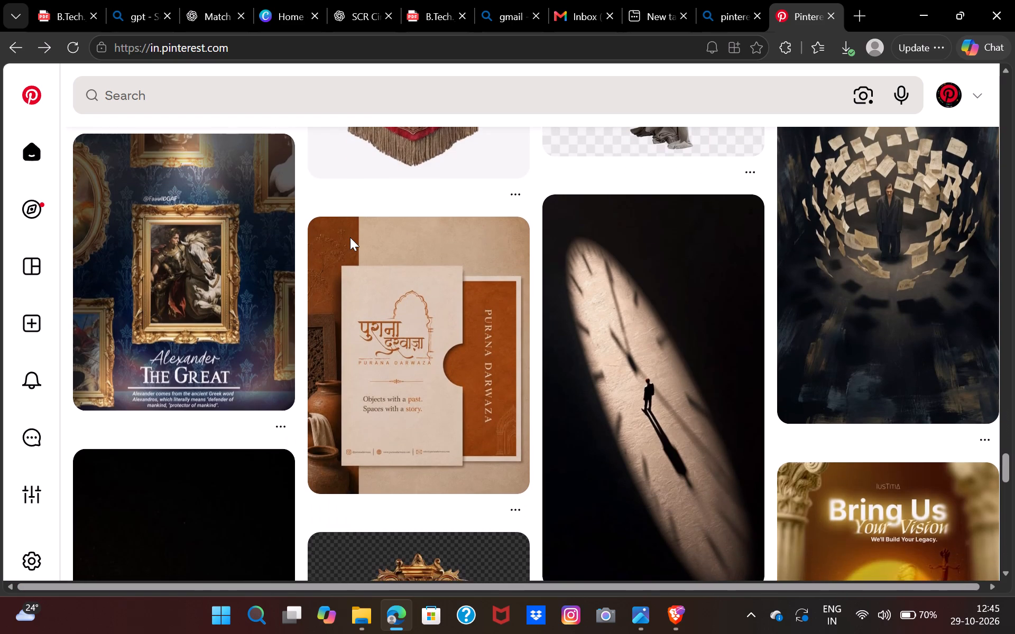
scroll(350, 237, down, 1)
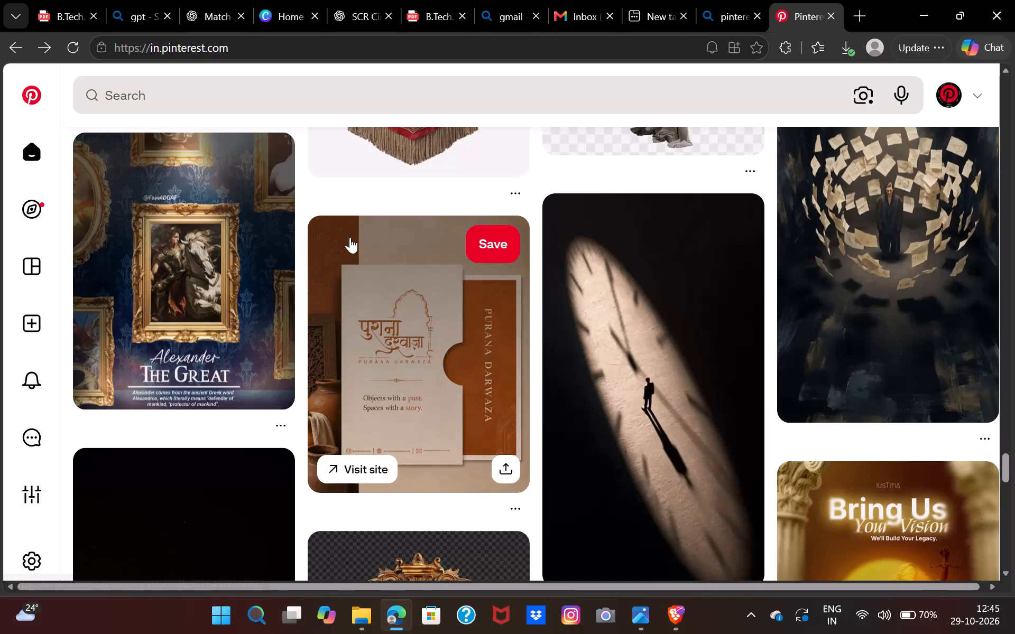
scroll(350, 237, down, 3)
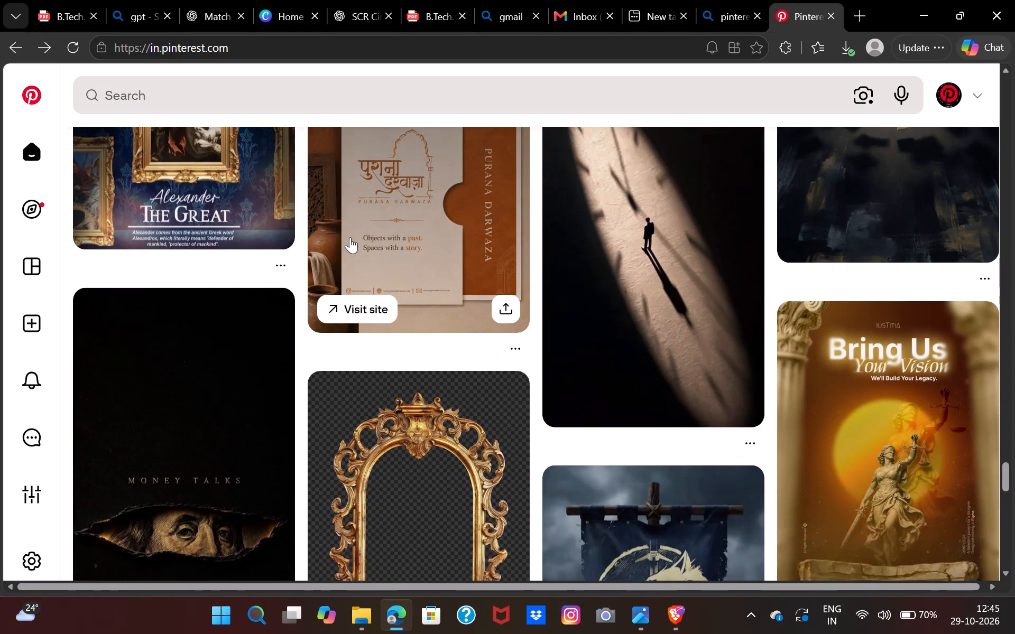
scroll(350, 237, down, 5)
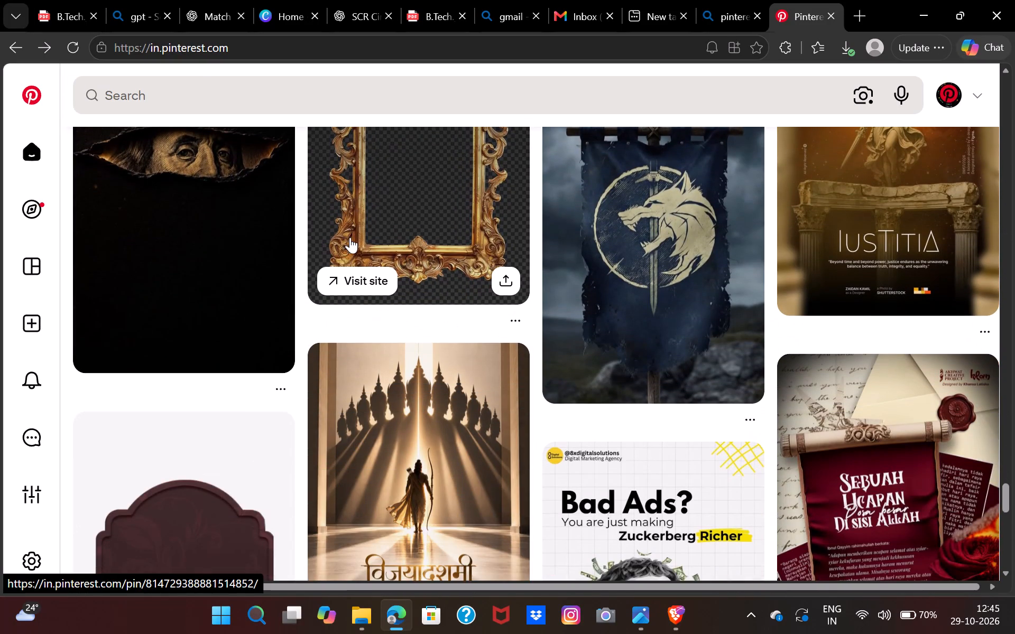
scroll(350, 237, down, 3)
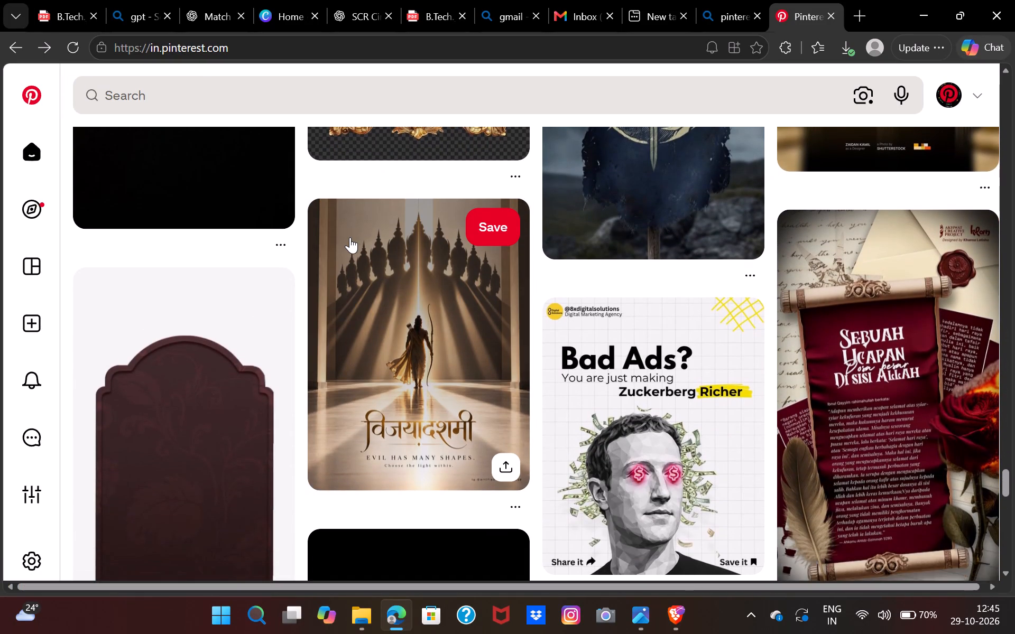
scroll(350, 237, down, 3)
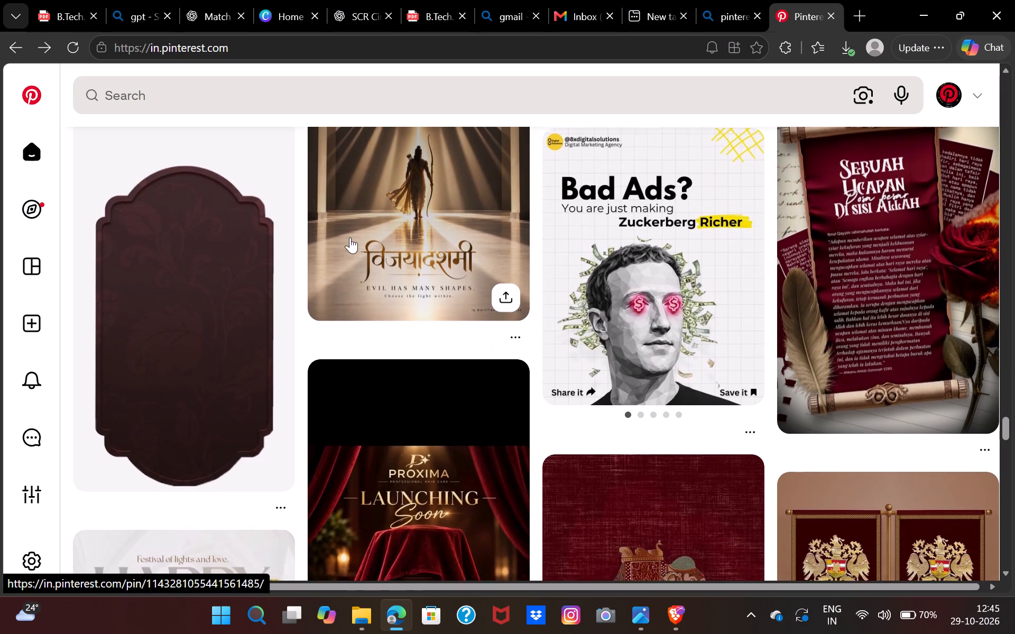
scroll(350, 237, down, 6)
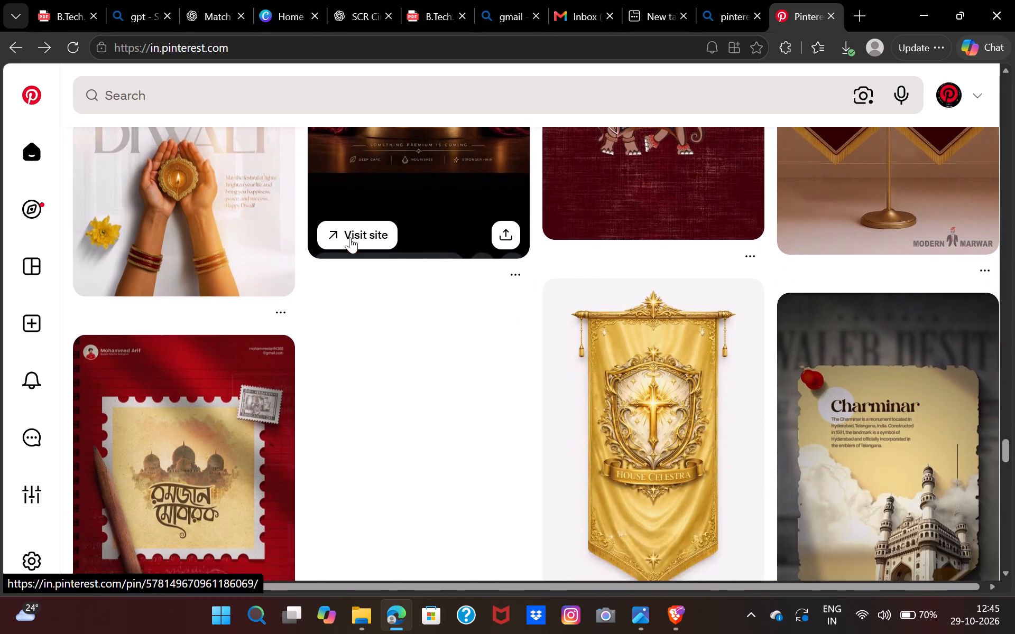
scroll(350, 237, down, 2)
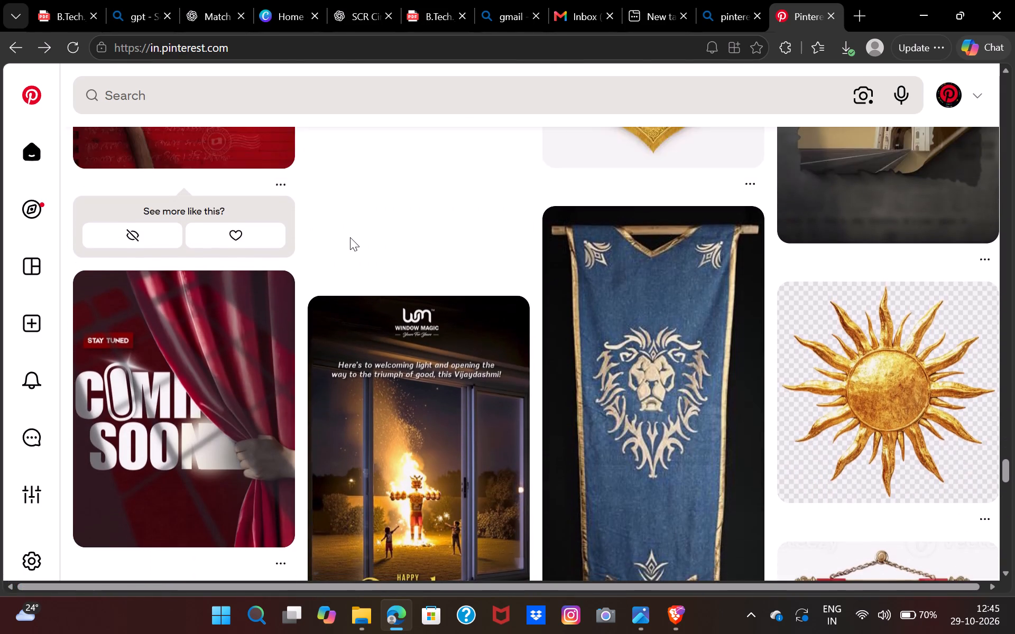
scroll(350, 237, down, 5)
Open the torn-paper Charminar poster pin and examine the related heritage-style posters beneath it.
scroll(350, 237, up, 5)
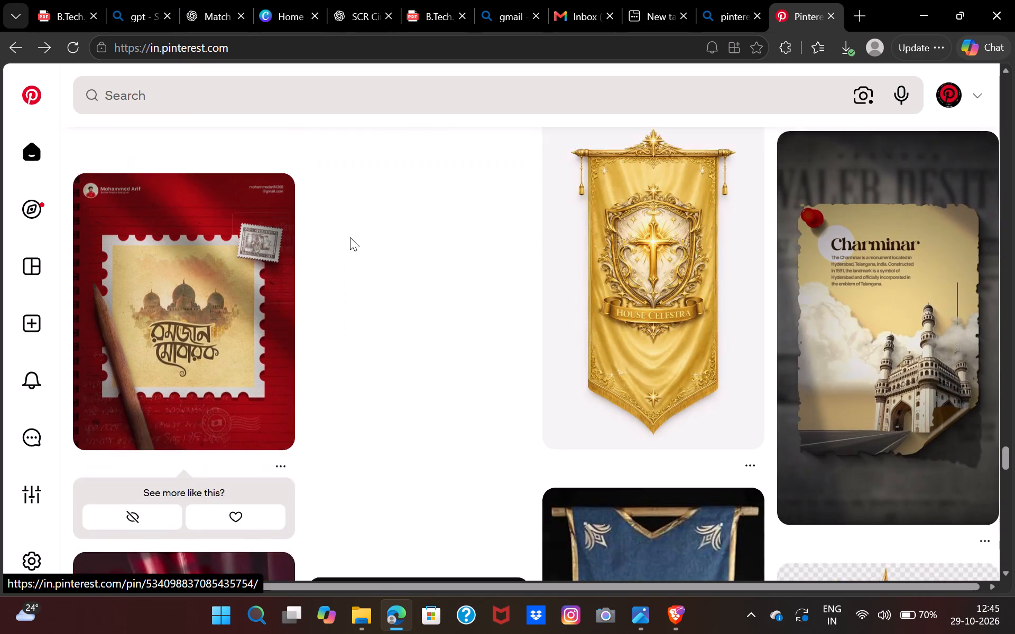
click(836, 260)
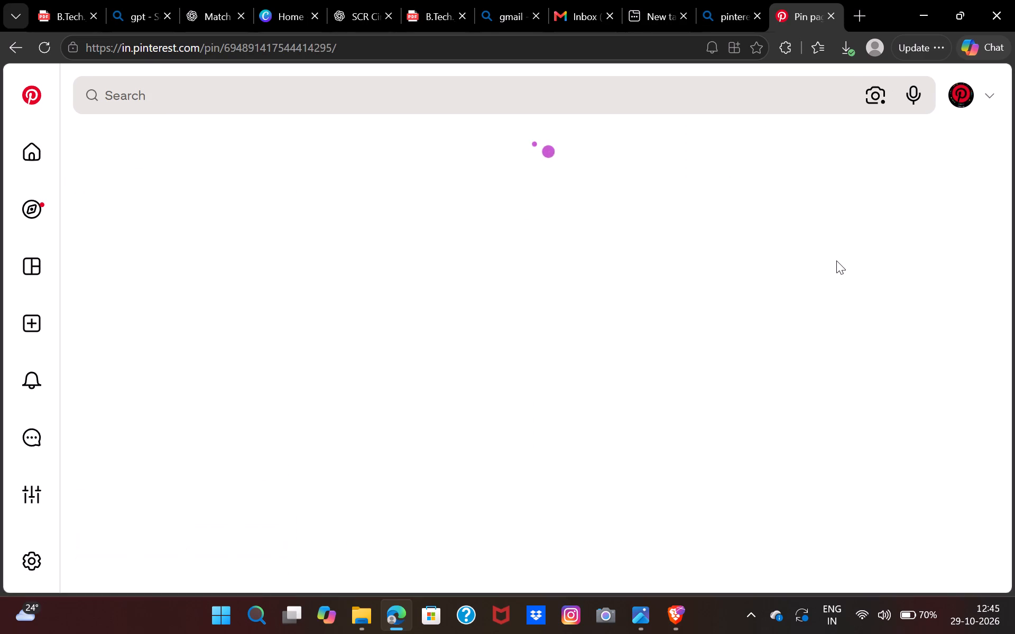
scroll(836, 260, down, 2)
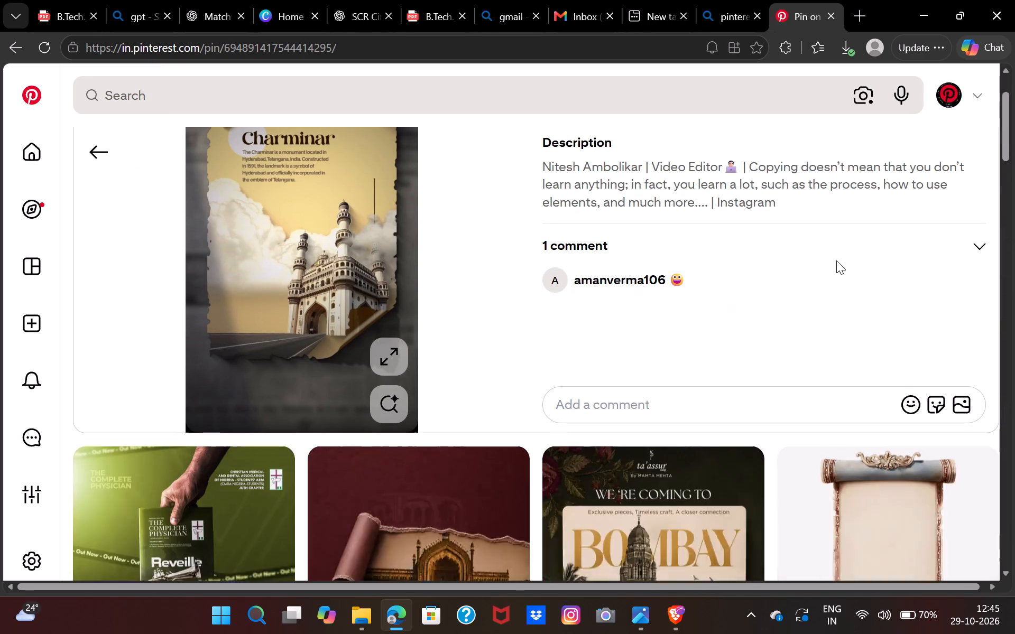
scroll(836, 260, down, 2)
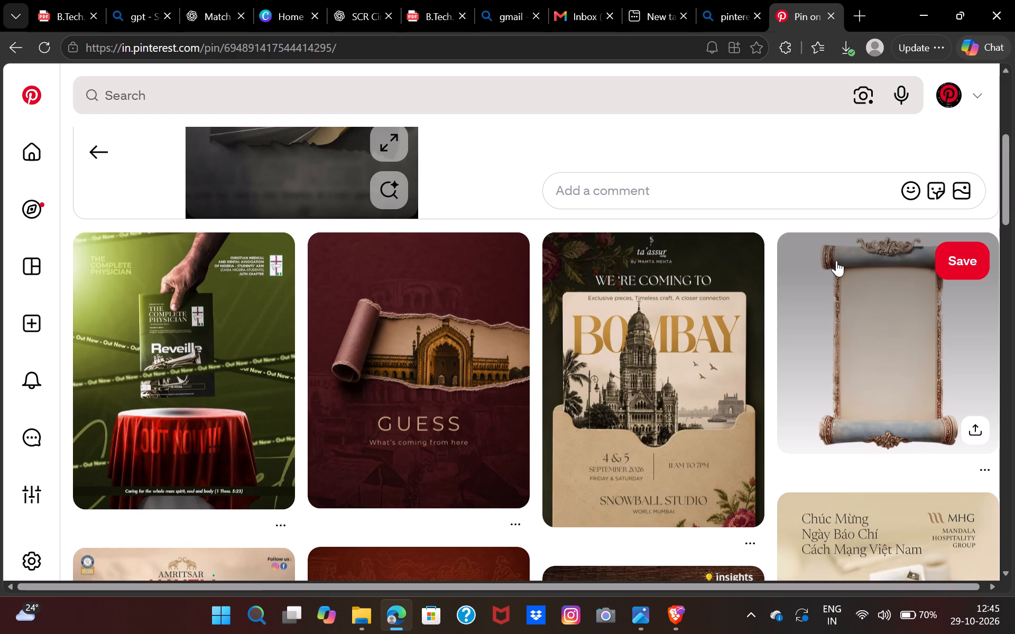
scroll(836, 260, down, 3)
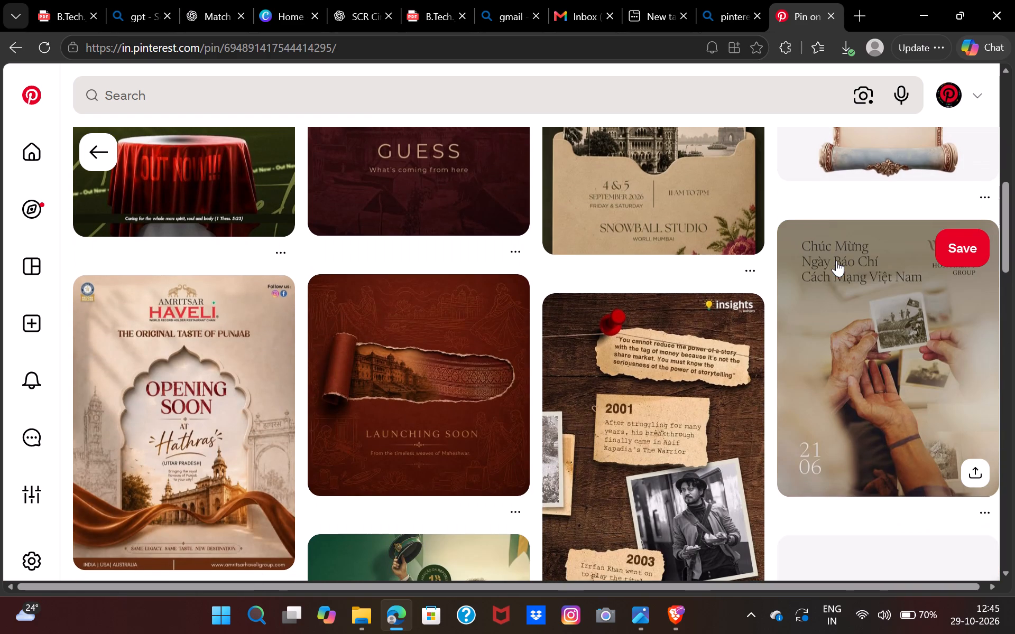
scroll(836, 260, down, 3)
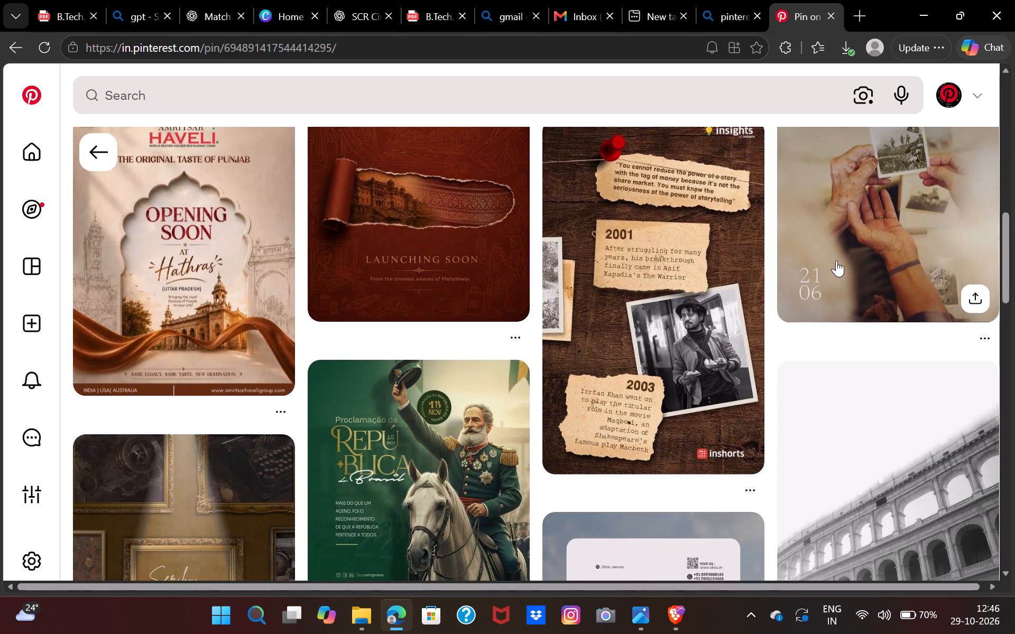
Open the ta'assur "We're coming to Bombay" poster pin from the related posters and copy its image.
scroll(836, 260, up, 1)
click(714, 259)
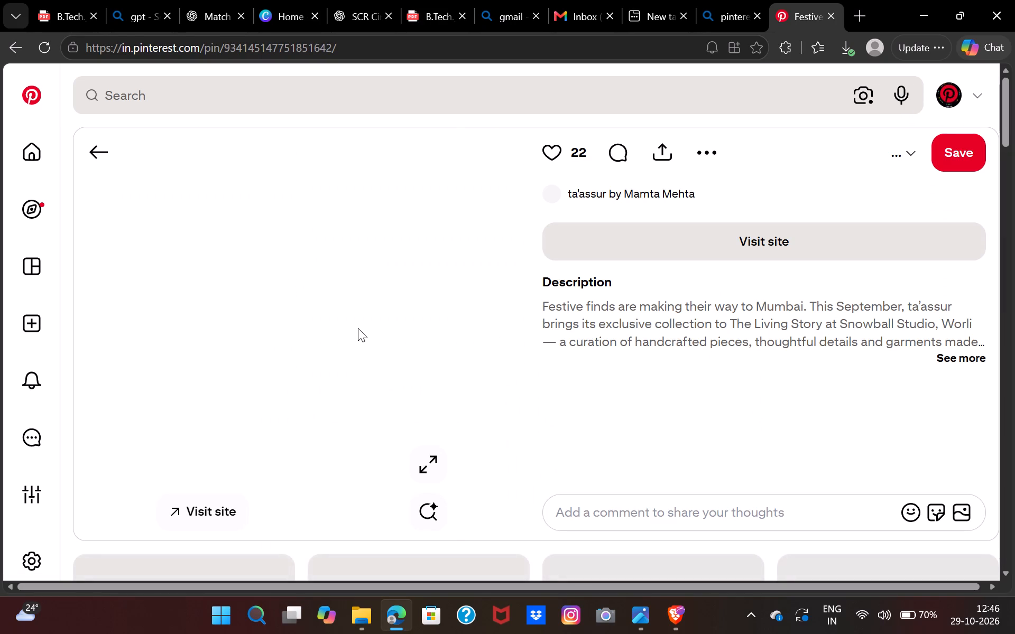
right_click(356, 327)
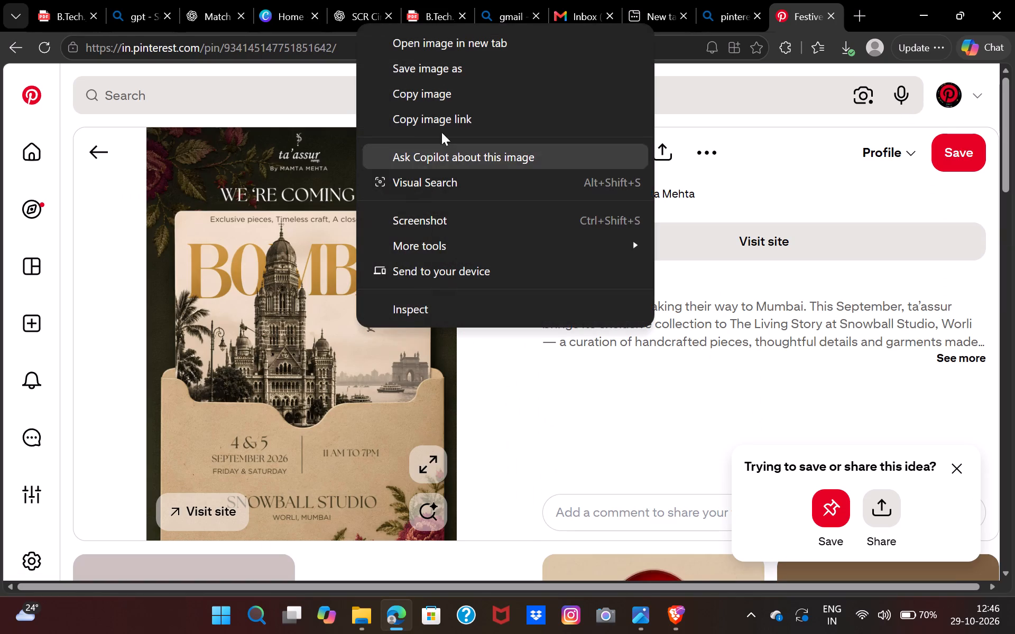
double_click(436, 92)
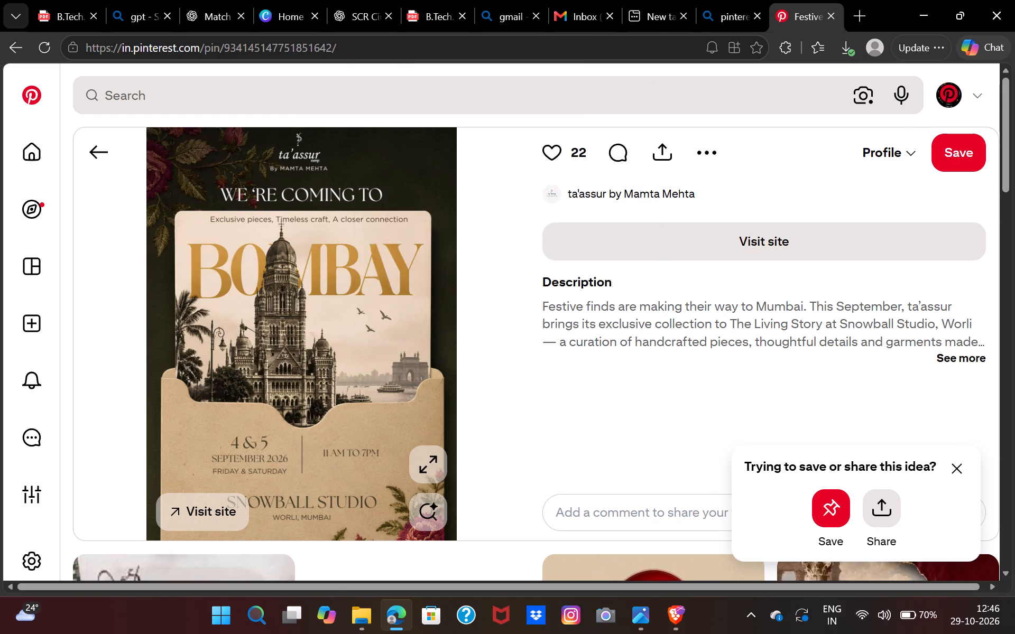
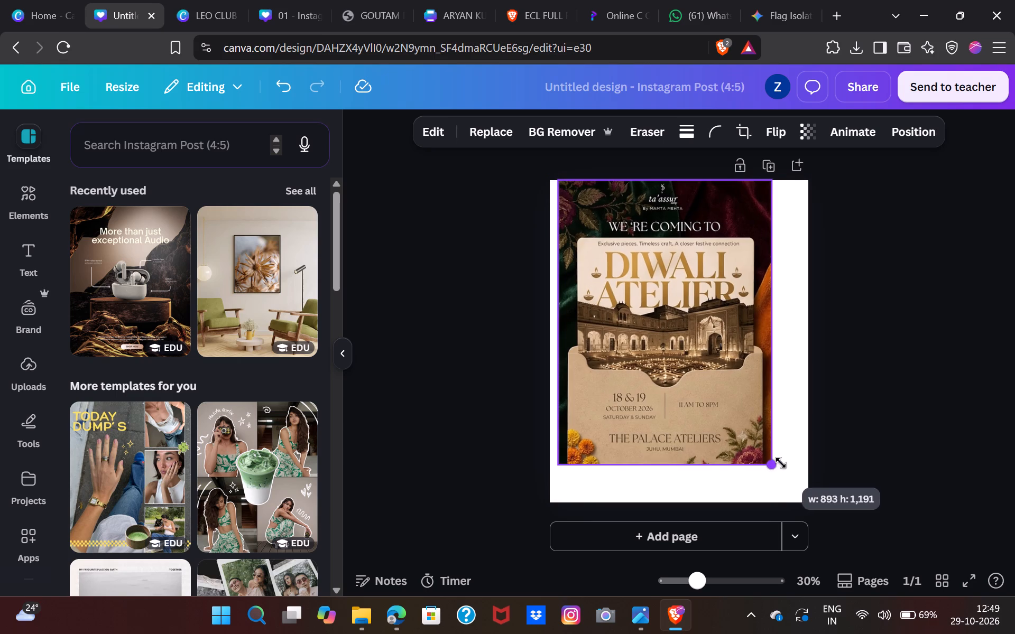
Enlarge the Diwali Atelier poster image and reposition it so that it fills the full width and height of the Instagram post page.
drag(781, 463, 819, 504)
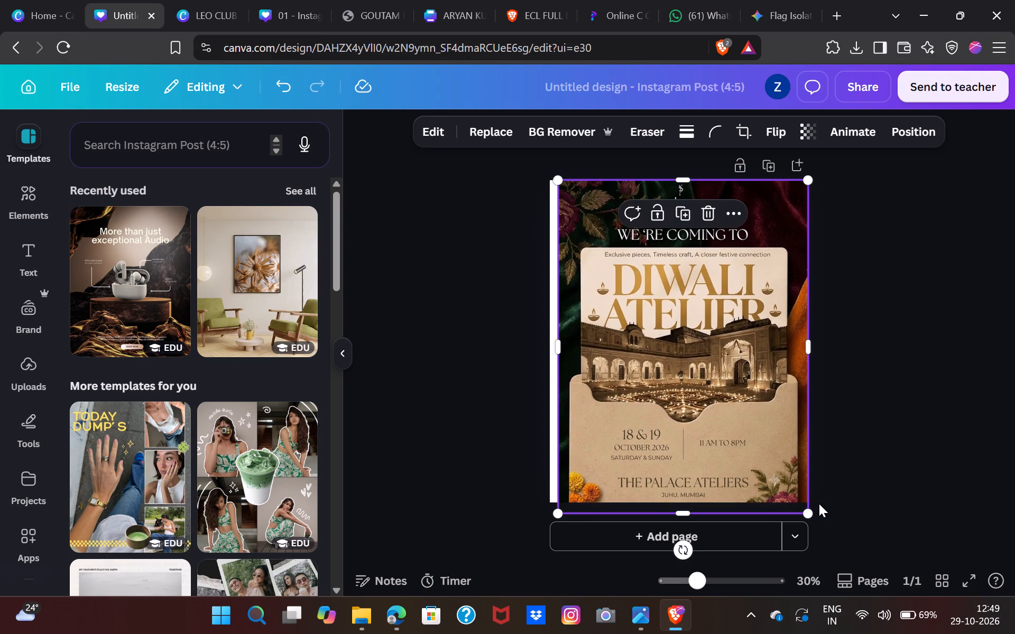
drag(775, 445, 771, 432)
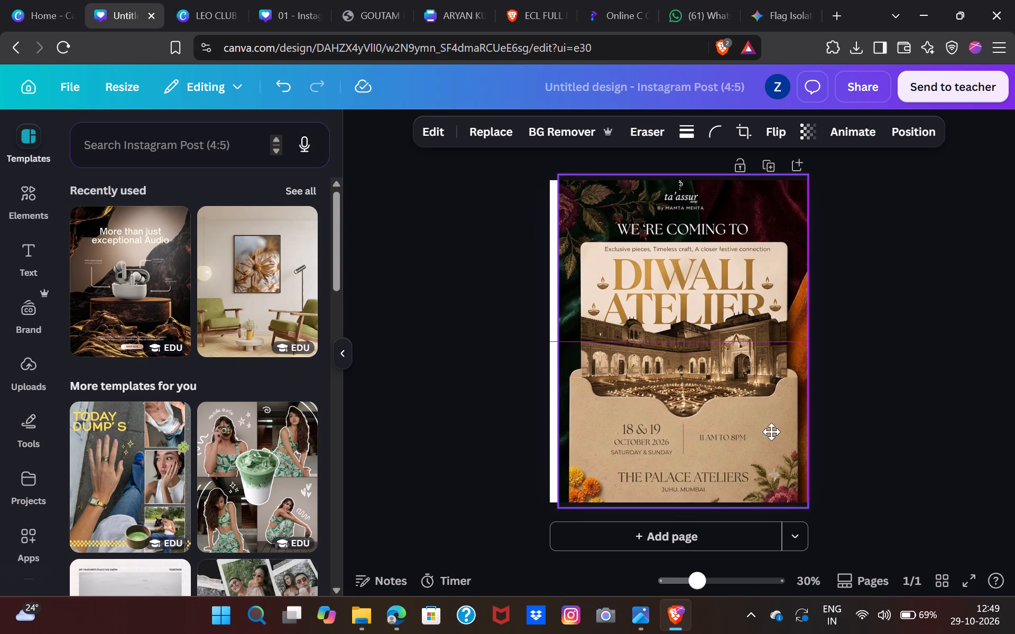
drag(771, 432, 767, 433)
drag(802, 170, 811, 163)
click(891, 296)
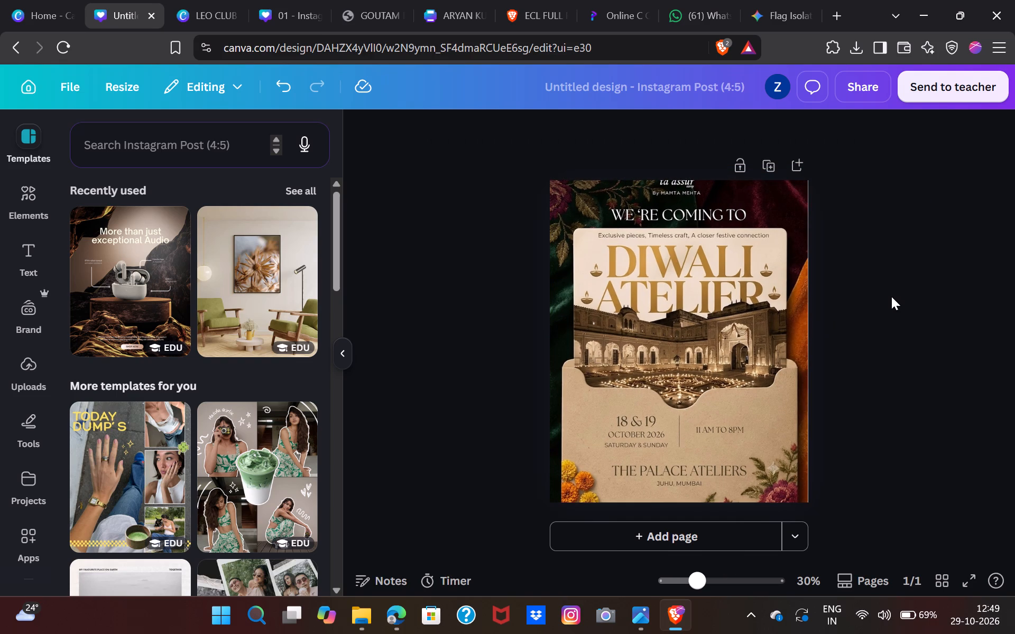
In the Canva Instagram post, use Grab Text to extract every detected text block from the Diwali poster image.
click(712, 282)
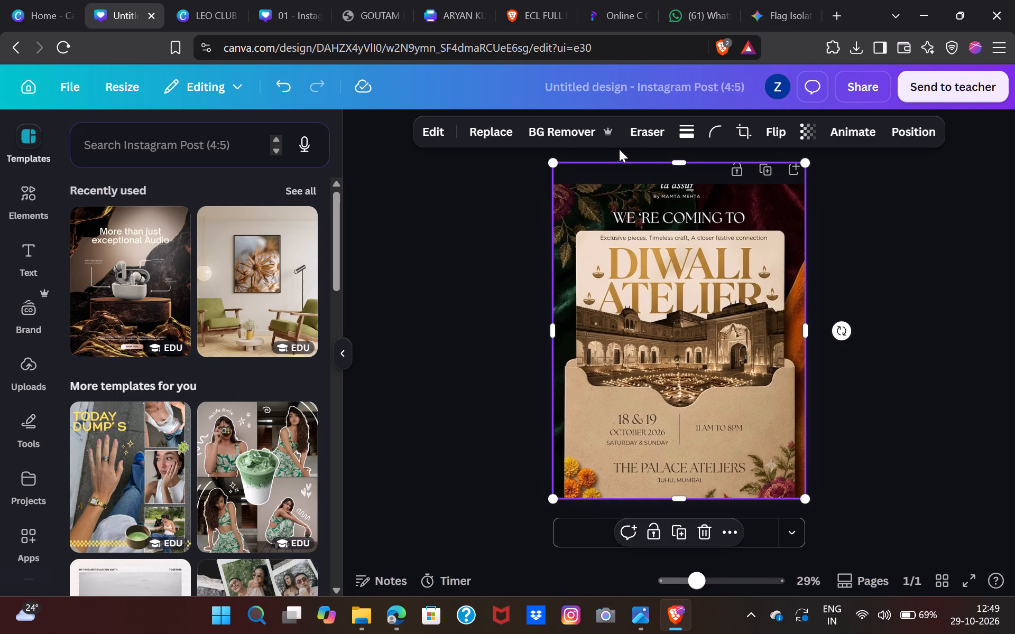
click(420, 127)
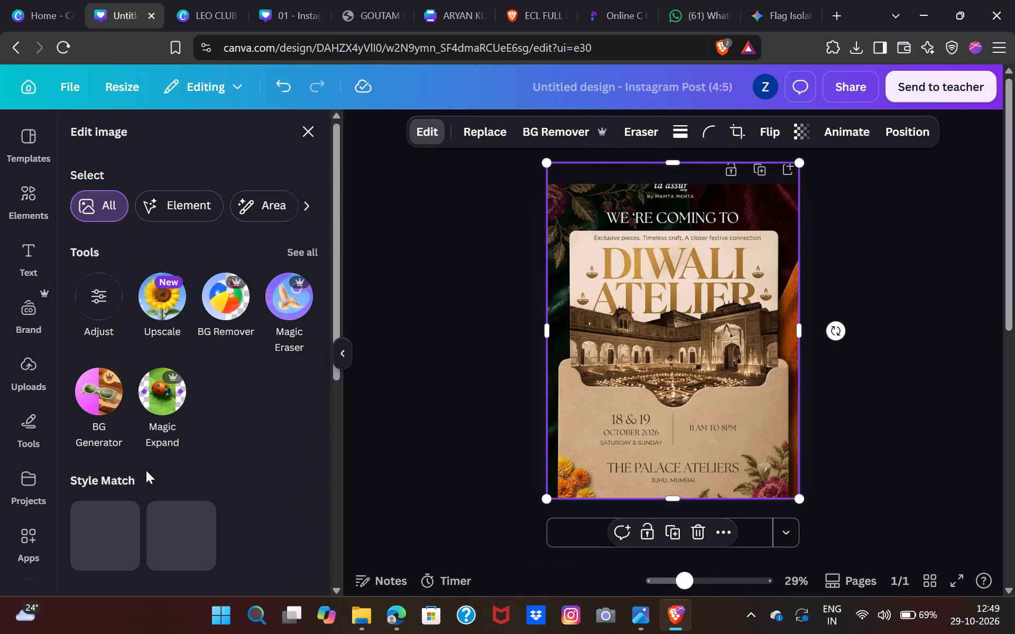
scroll(146, 470, down, 1)
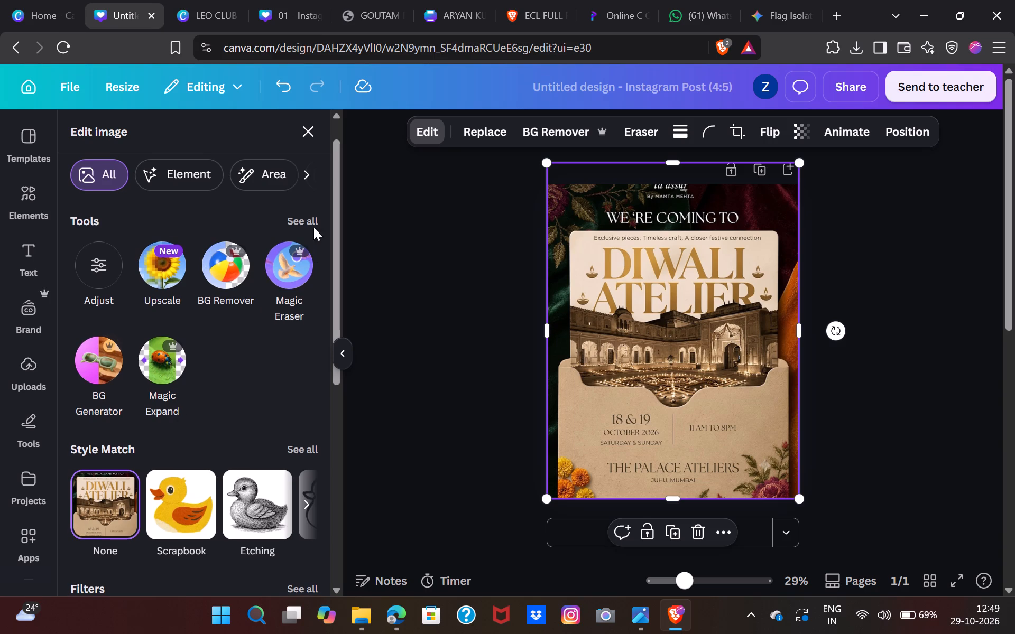
click(311, 220)
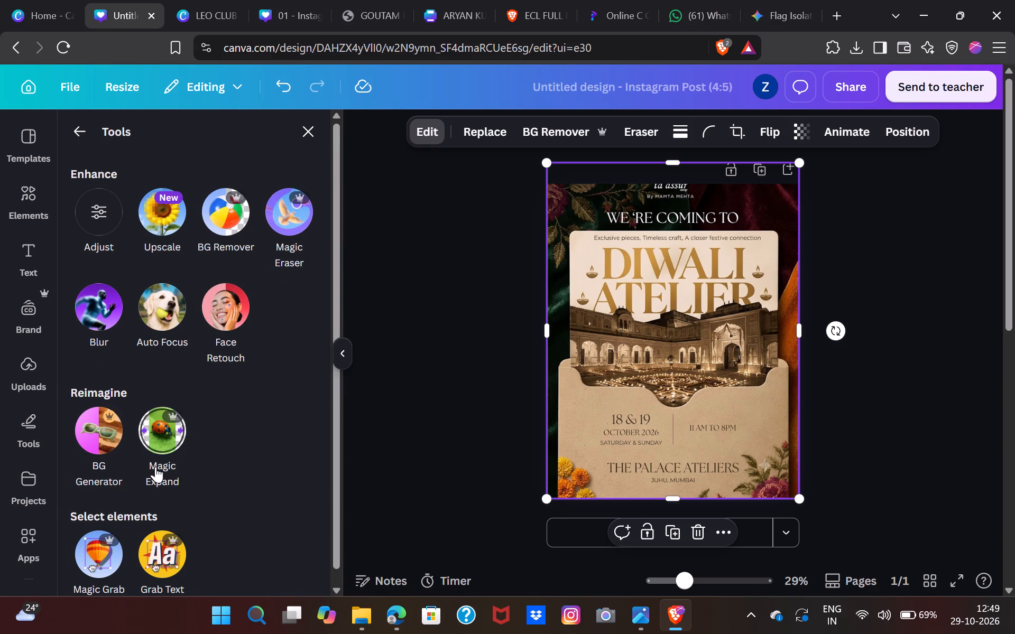
click(156, 563)
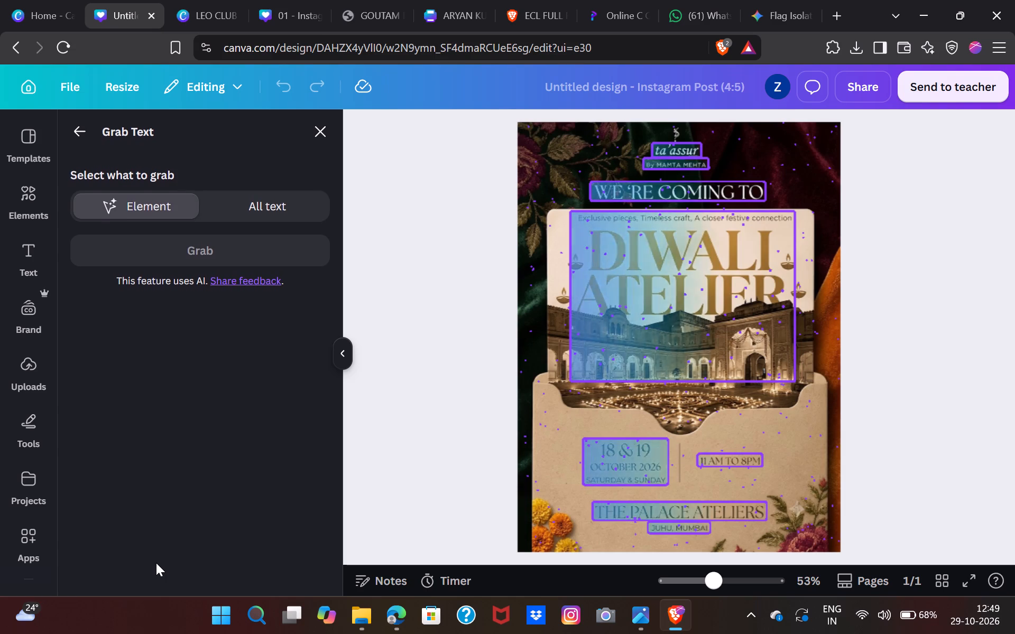
click(634, 268)
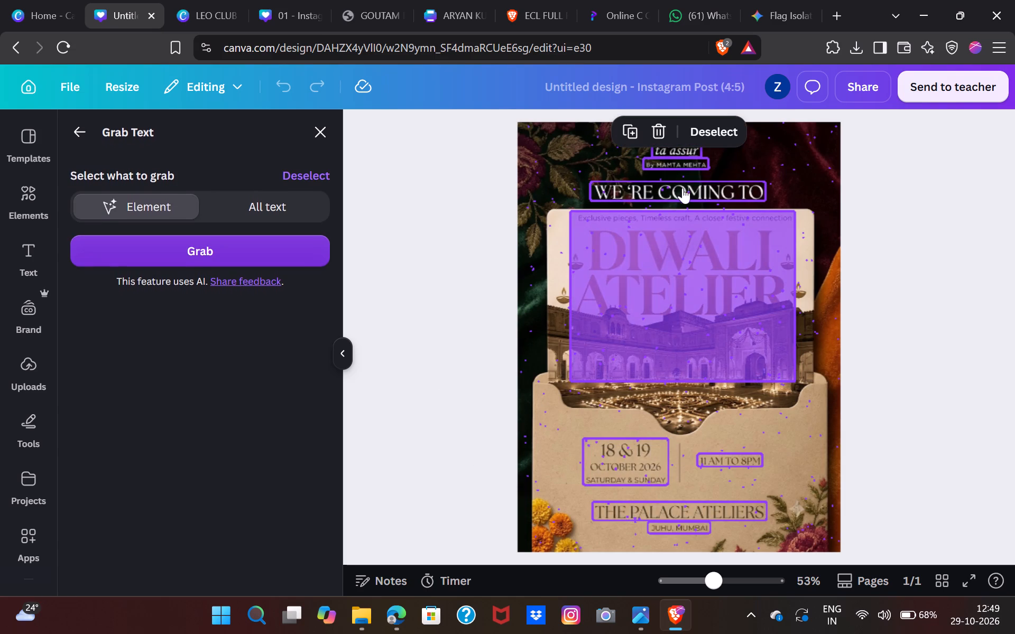
click(682, 186)
click(678, 167)
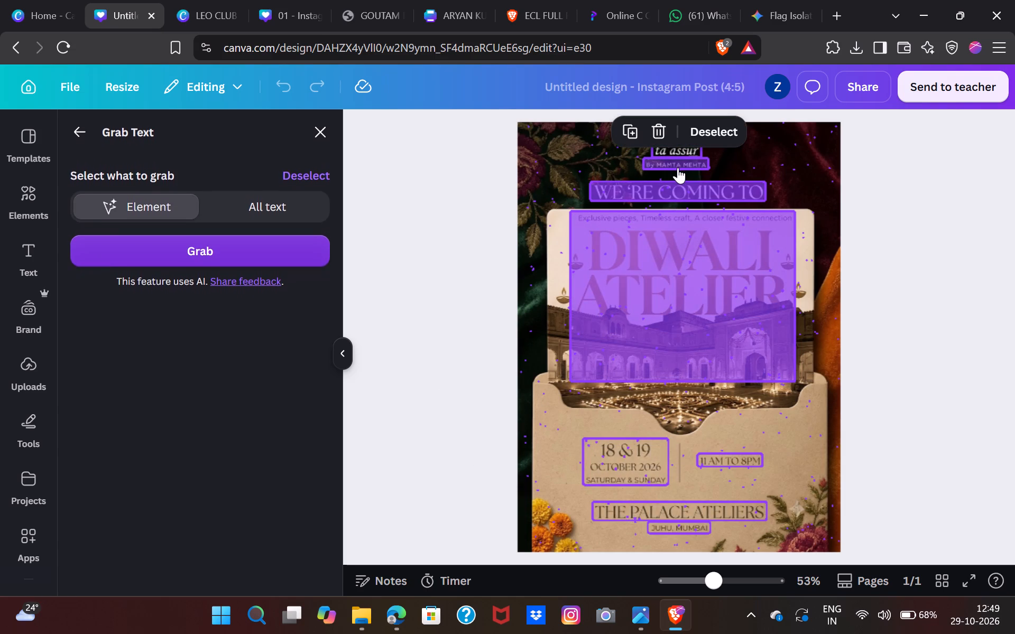
click(679, 150)
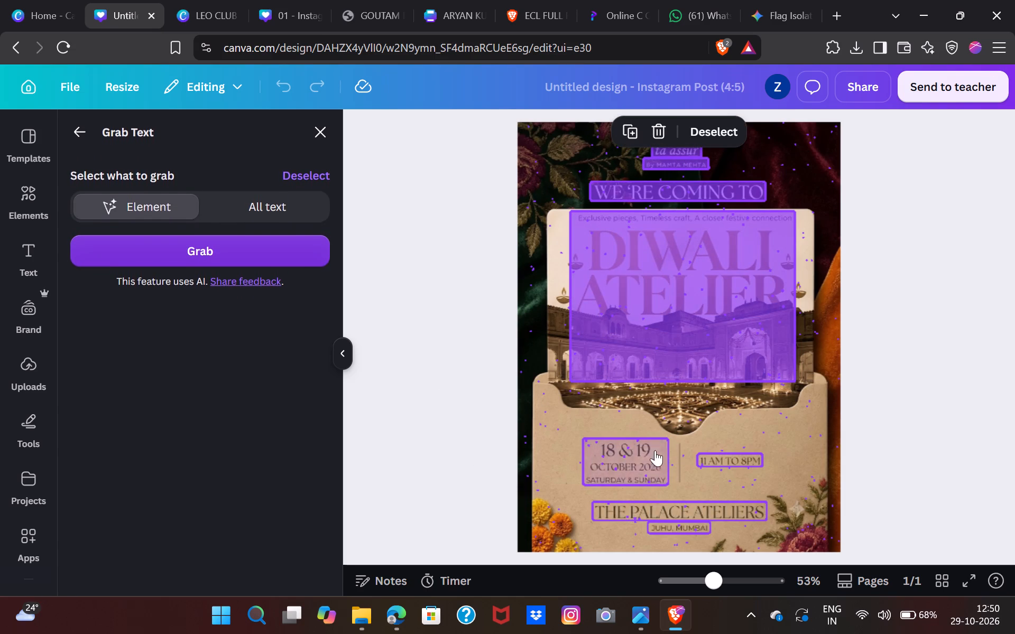
click(629, 450)
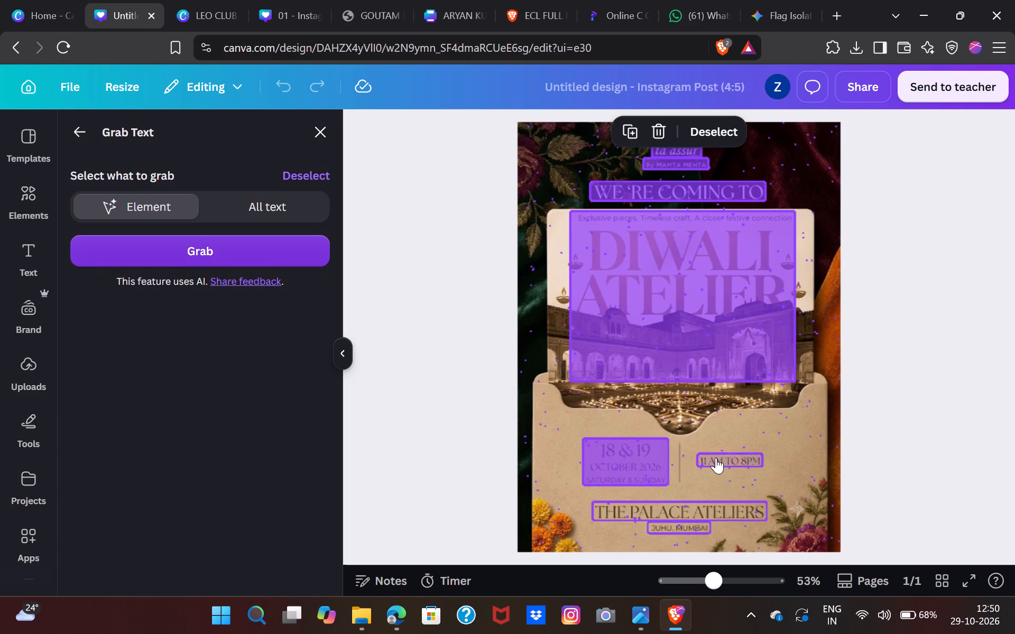
click(716, 458)
click(698, 520)
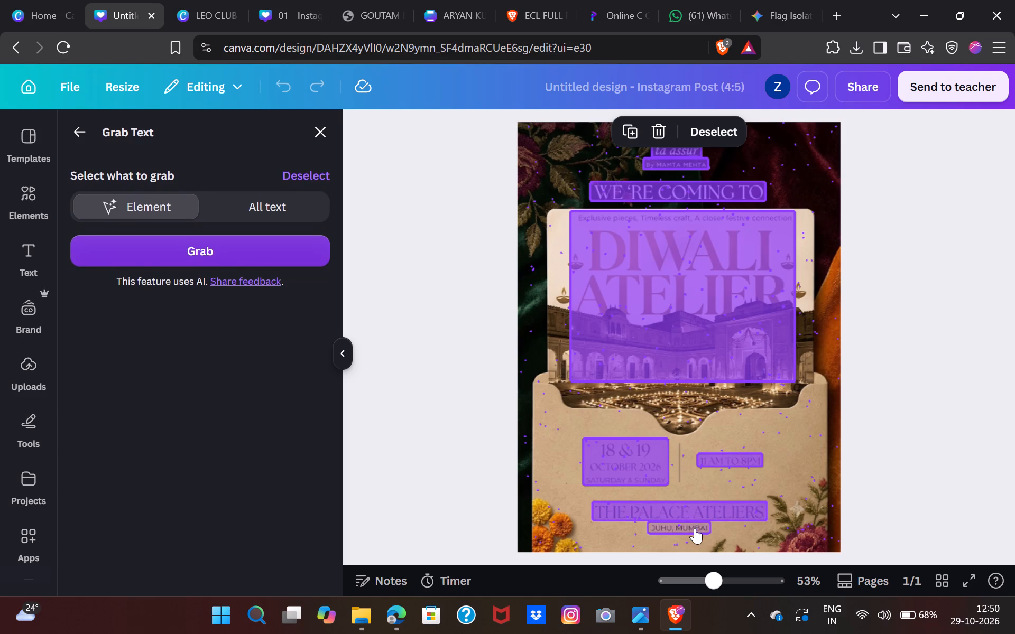
click(695, 528)
click(271, 241)
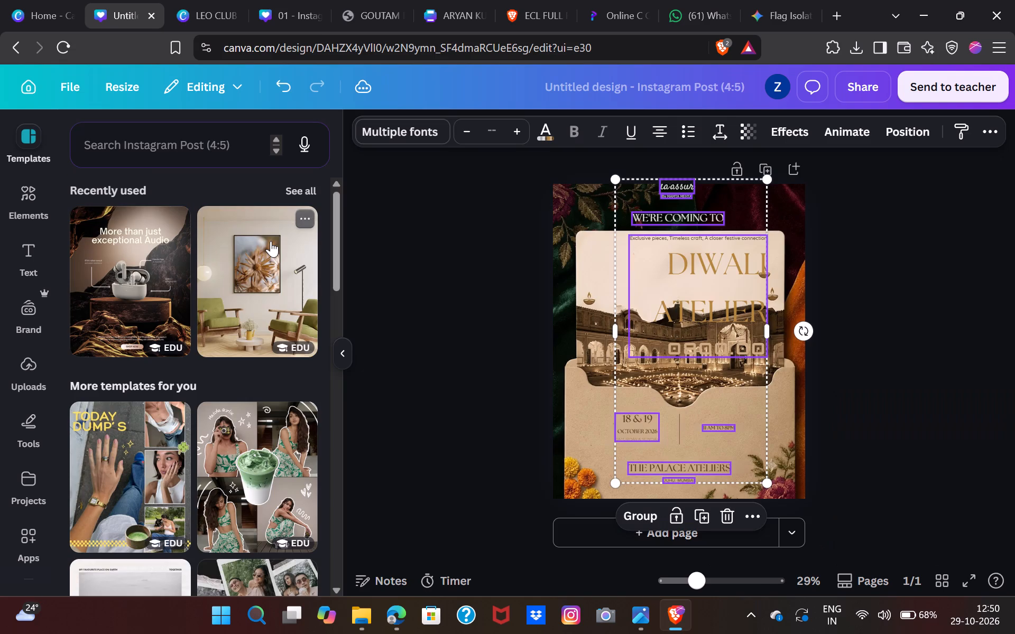
click(931, 288)
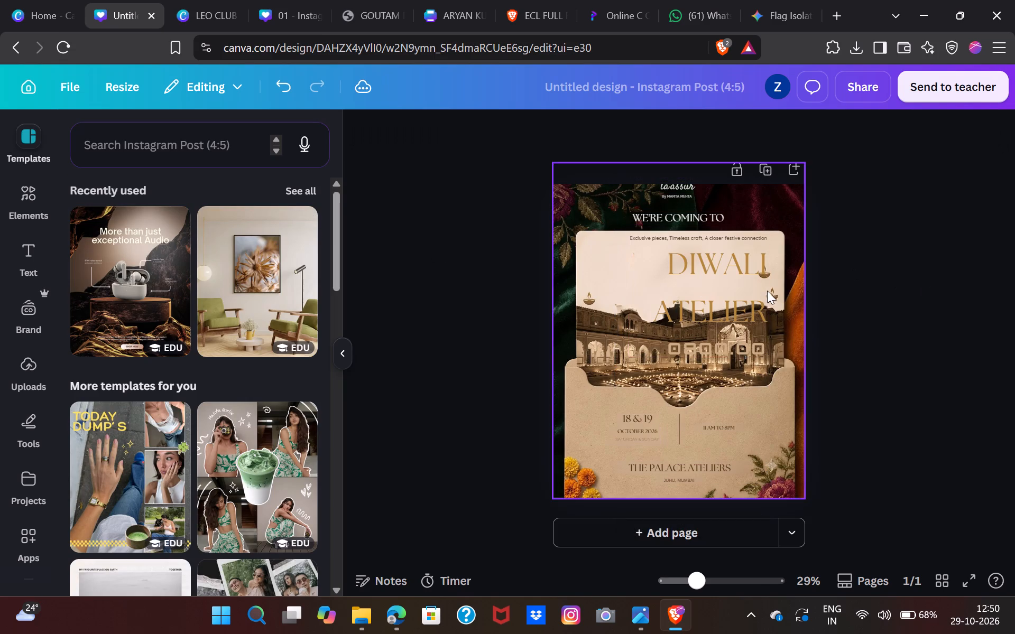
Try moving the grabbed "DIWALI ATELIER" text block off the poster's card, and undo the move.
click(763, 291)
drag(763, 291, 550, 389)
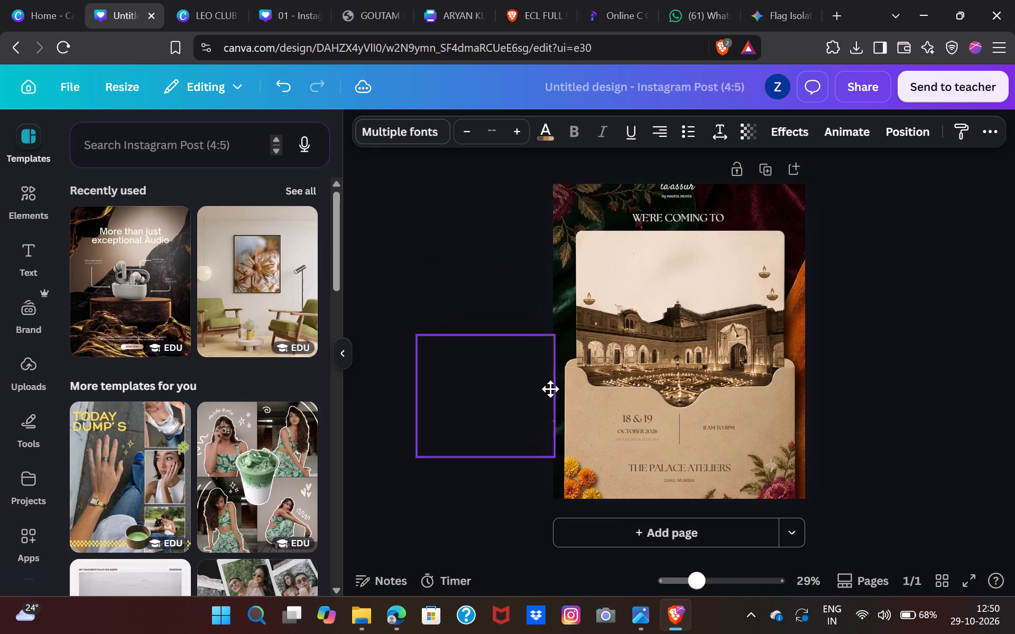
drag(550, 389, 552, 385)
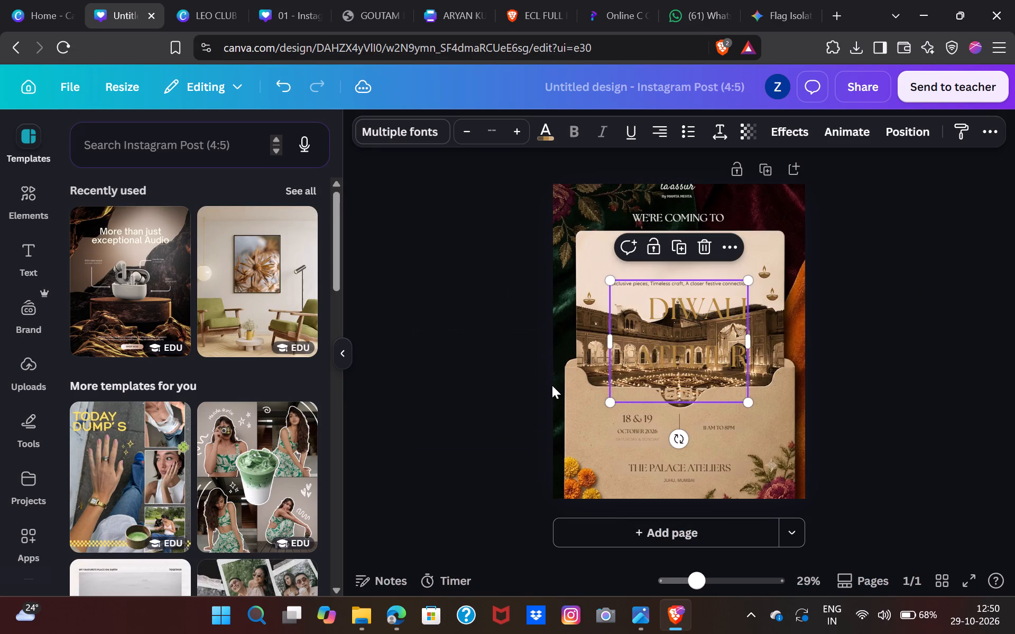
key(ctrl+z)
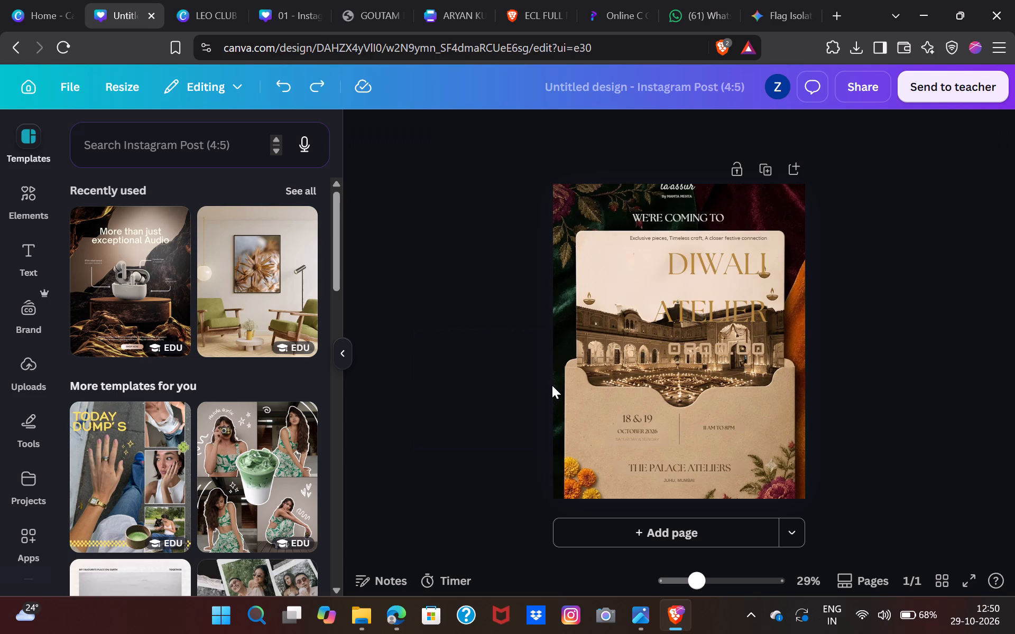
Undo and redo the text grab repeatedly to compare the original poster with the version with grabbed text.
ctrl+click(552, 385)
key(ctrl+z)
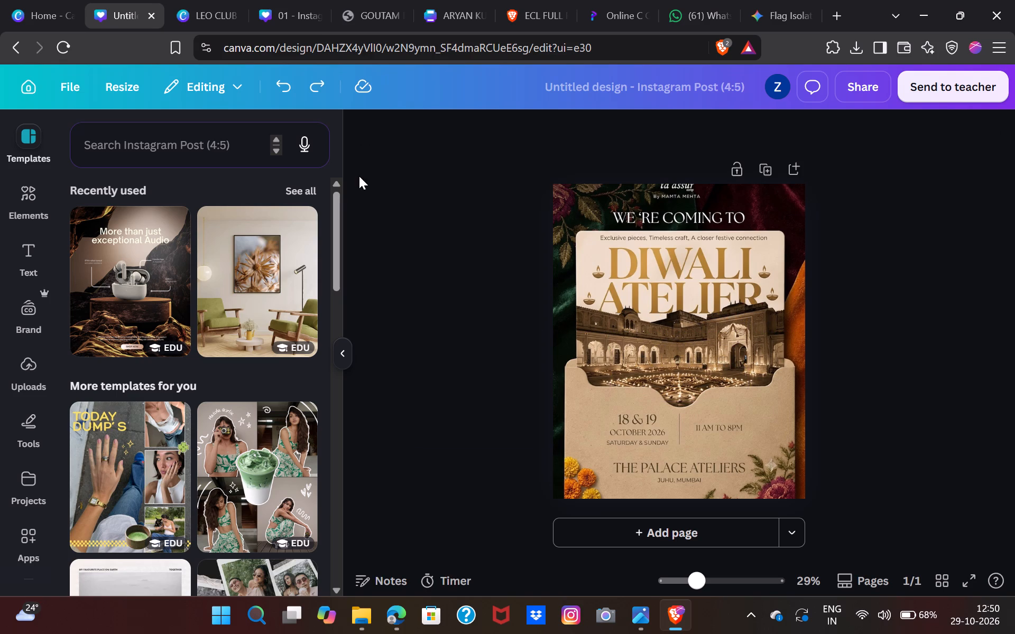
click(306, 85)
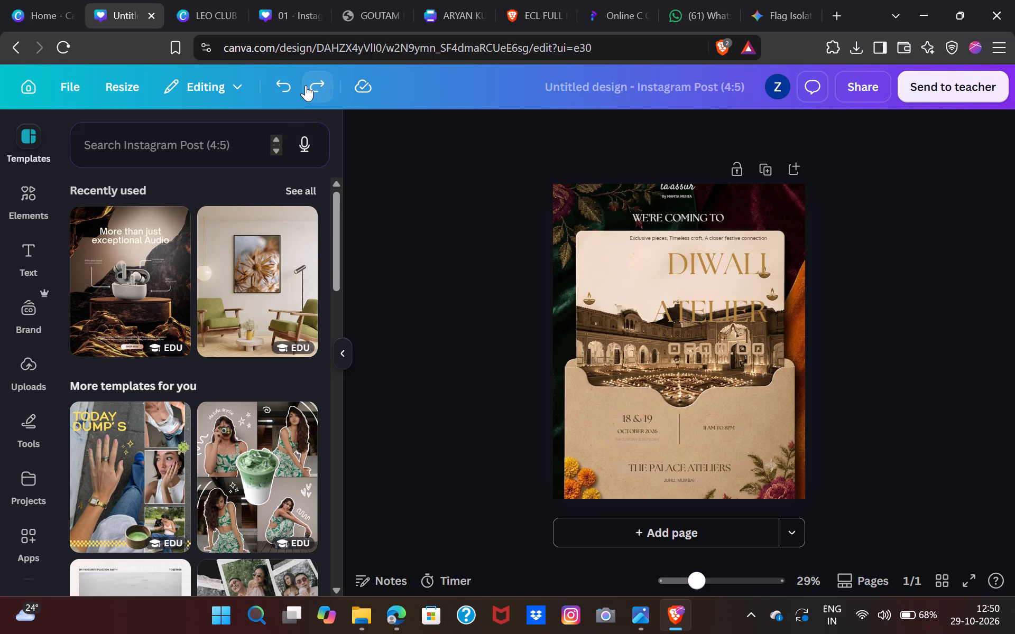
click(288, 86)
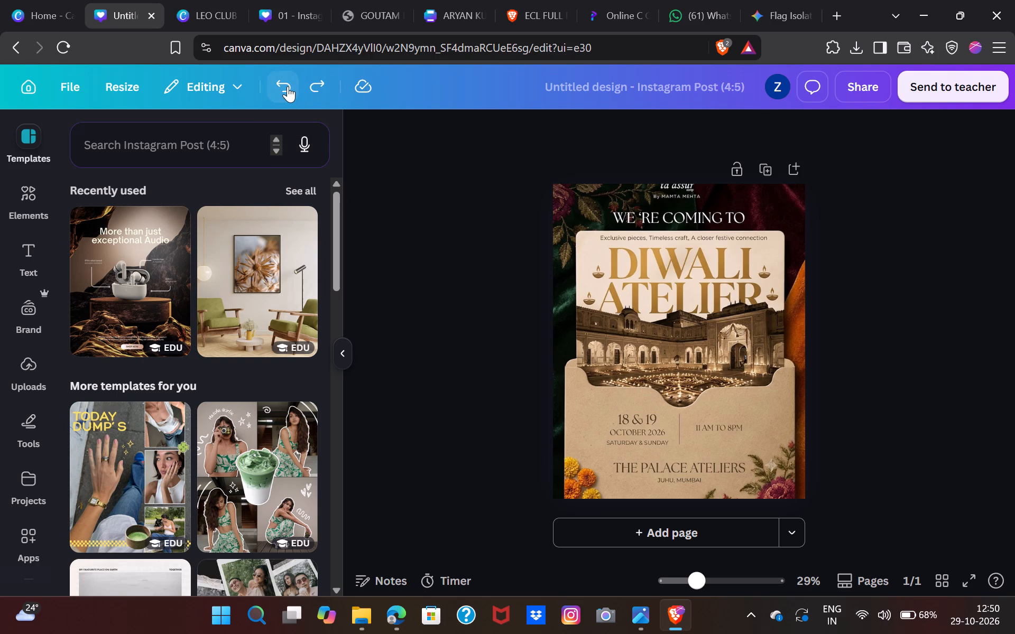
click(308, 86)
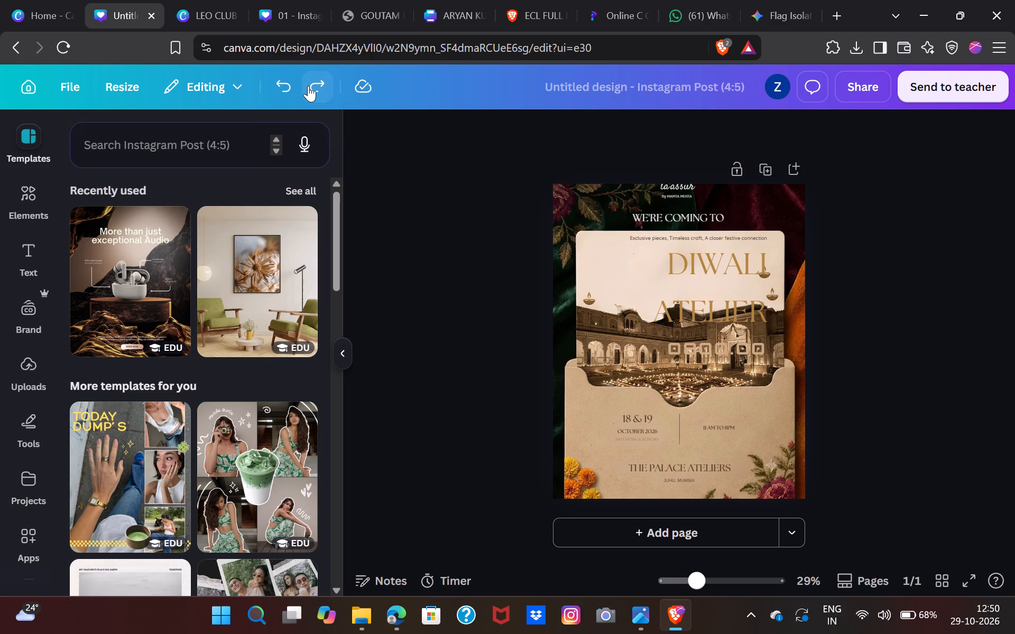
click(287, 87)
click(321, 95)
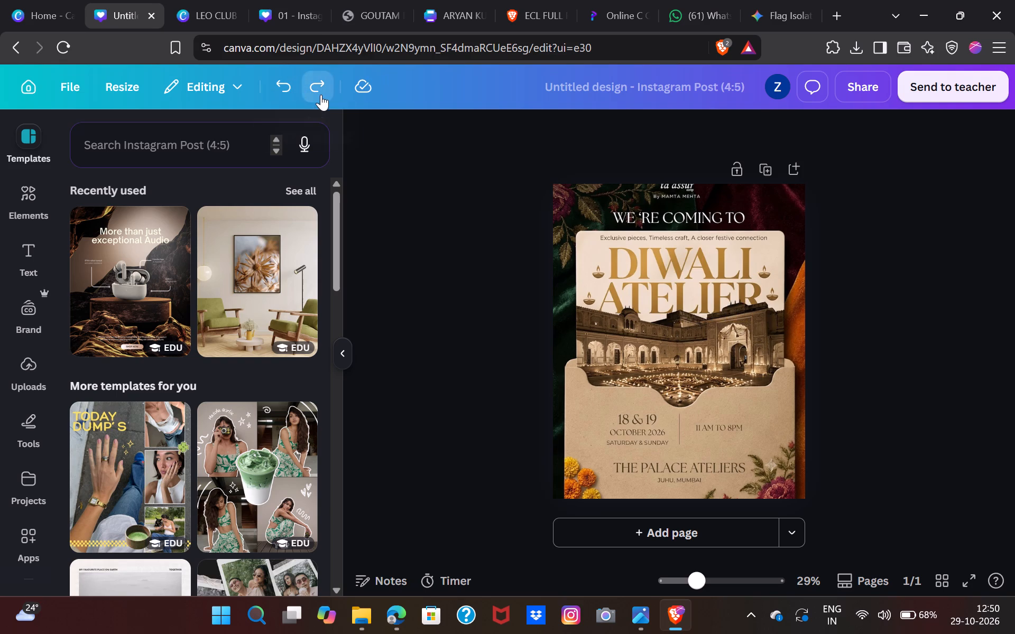
Delete the "DIWALI ATELIER" block, the "WE'RE COMING TO" line, the designer byline and the "ta'assur" text from the poster.
click(672, 278)
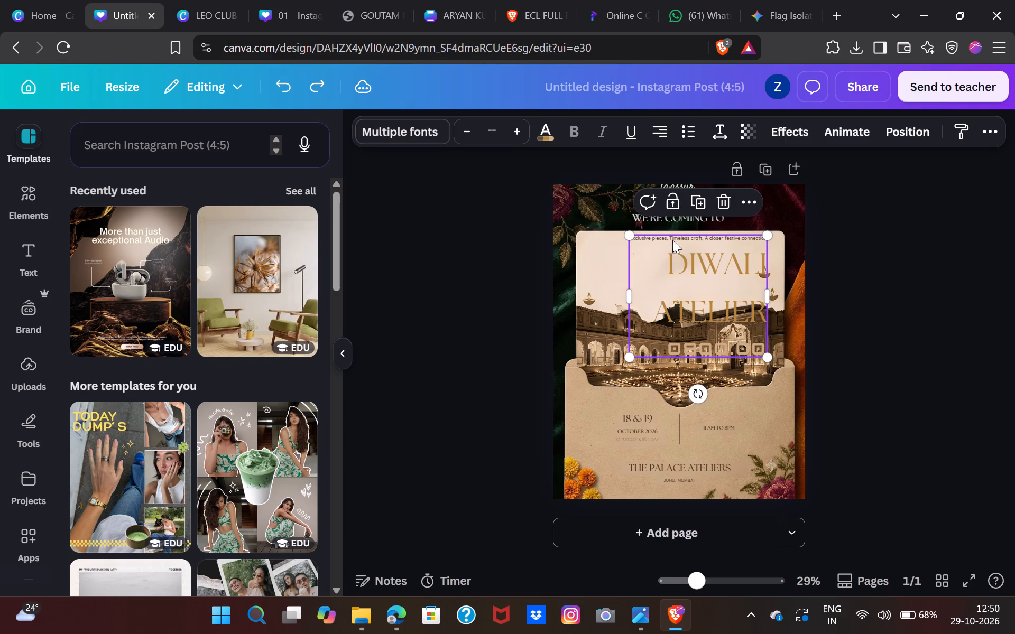
click(724, 212)
click(707, 215)
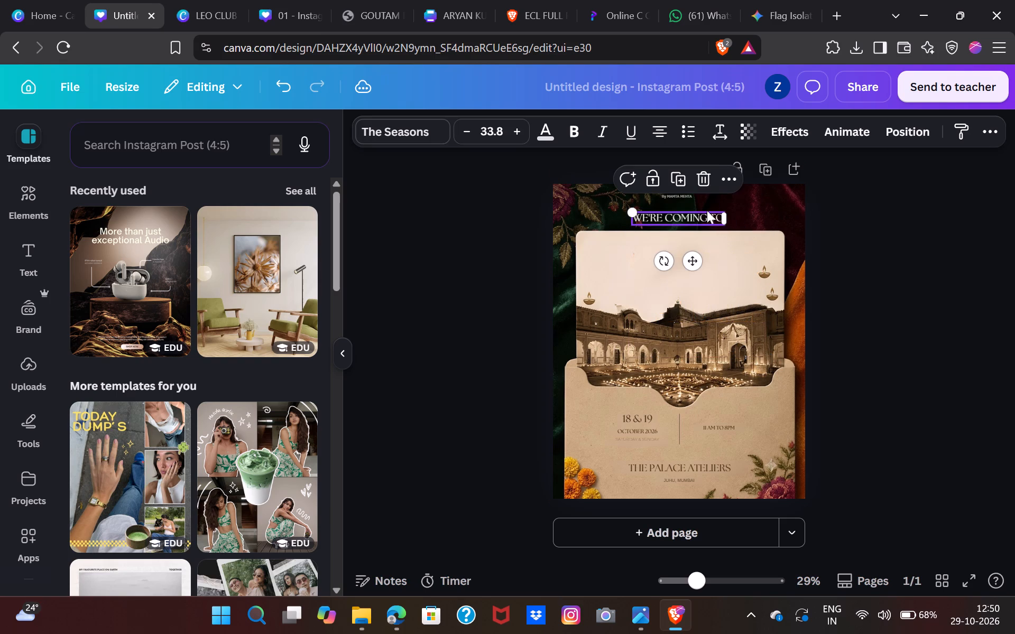
click(705, 186)
click(681, 196)
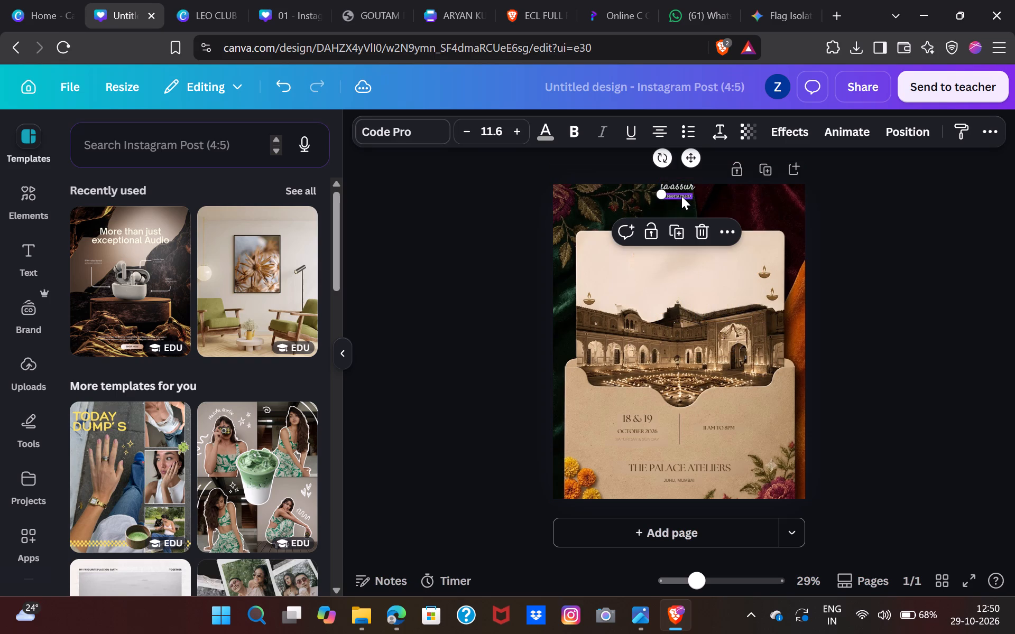
click(699, 233)
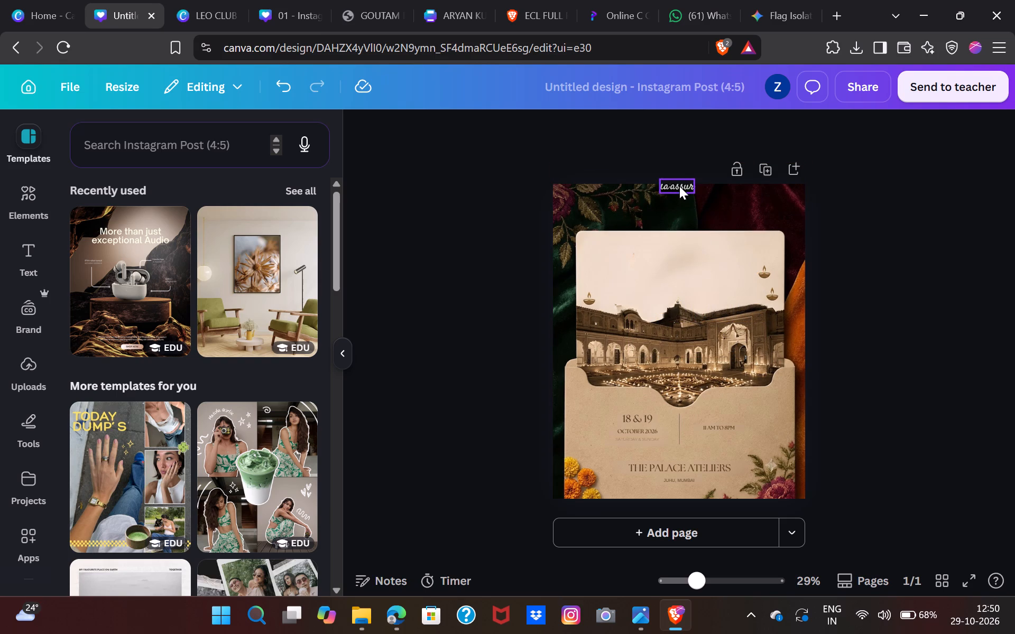
click(679, 186)
click(700, 236)
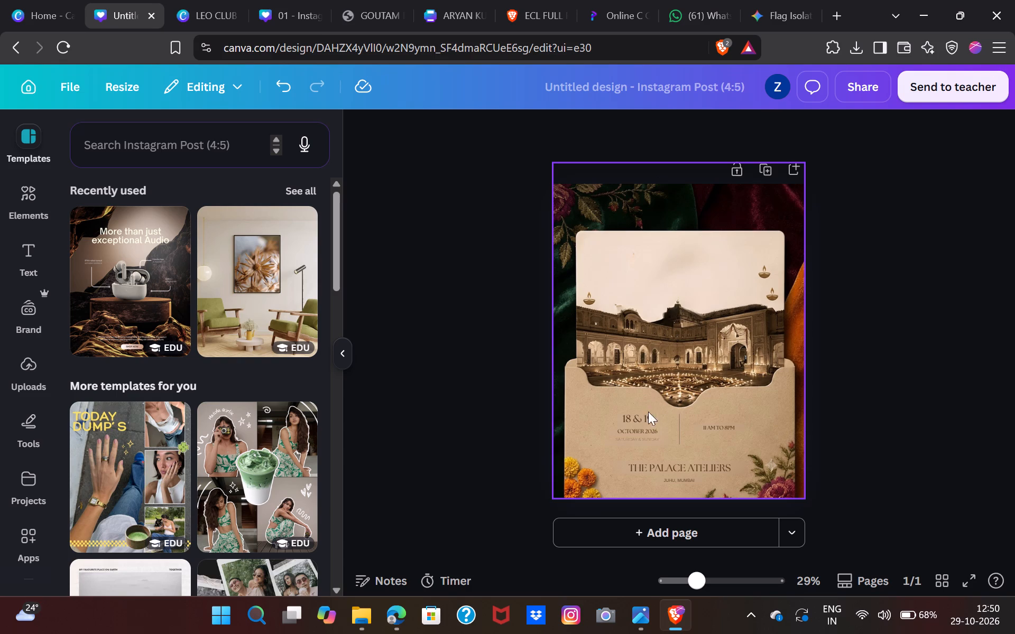
Delete the October date, the time, the "THE PALACE ATELIERS" line and the Juhu, Mumbai line from the poster's envelope.
click(635, 427)
click(663, 371)
click(713, 429)
click(739, 401)
click(688, 472)
click(701, 426)
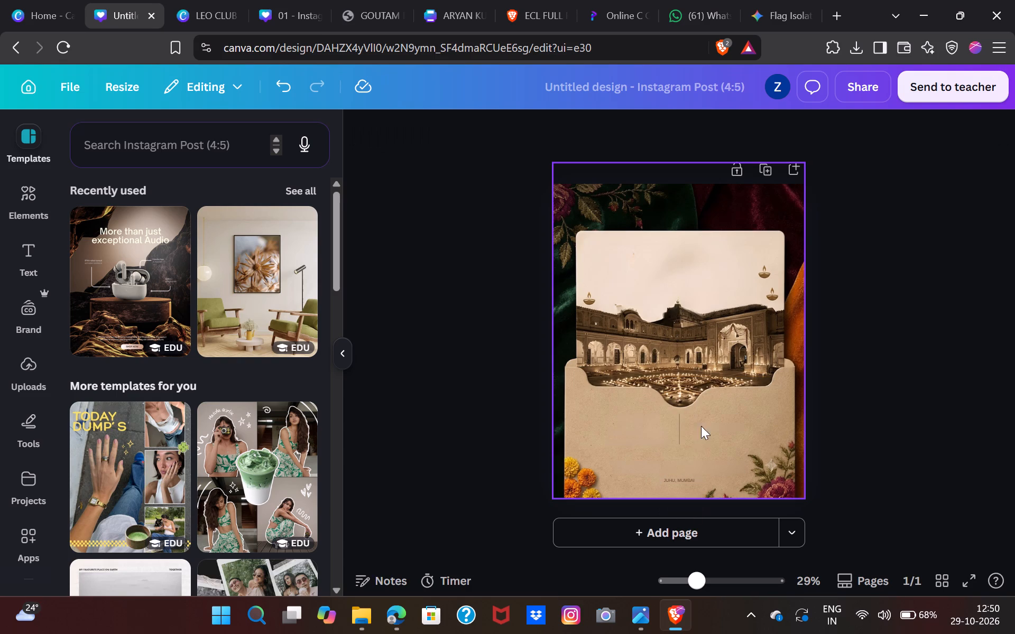
click(671, 483)
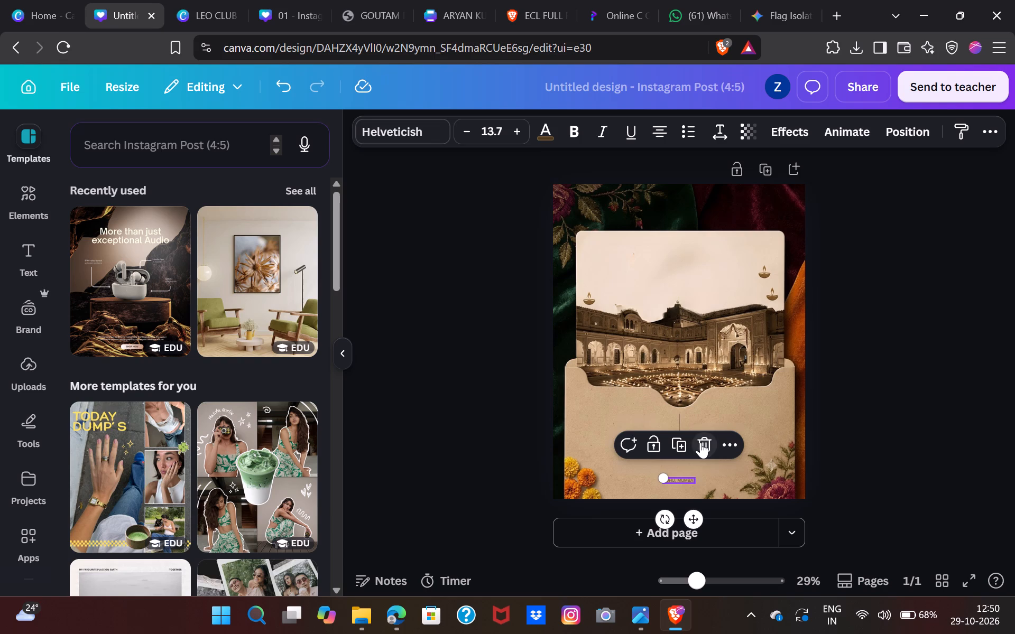
click(700, 442)
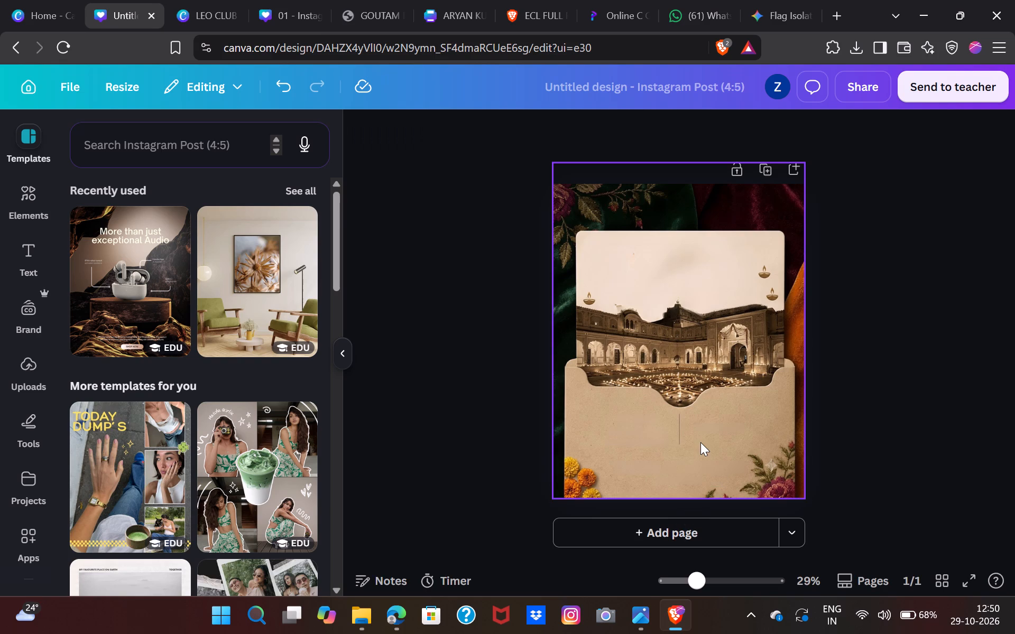
Browse the Canva home page for an existing design.
click(345, 210)
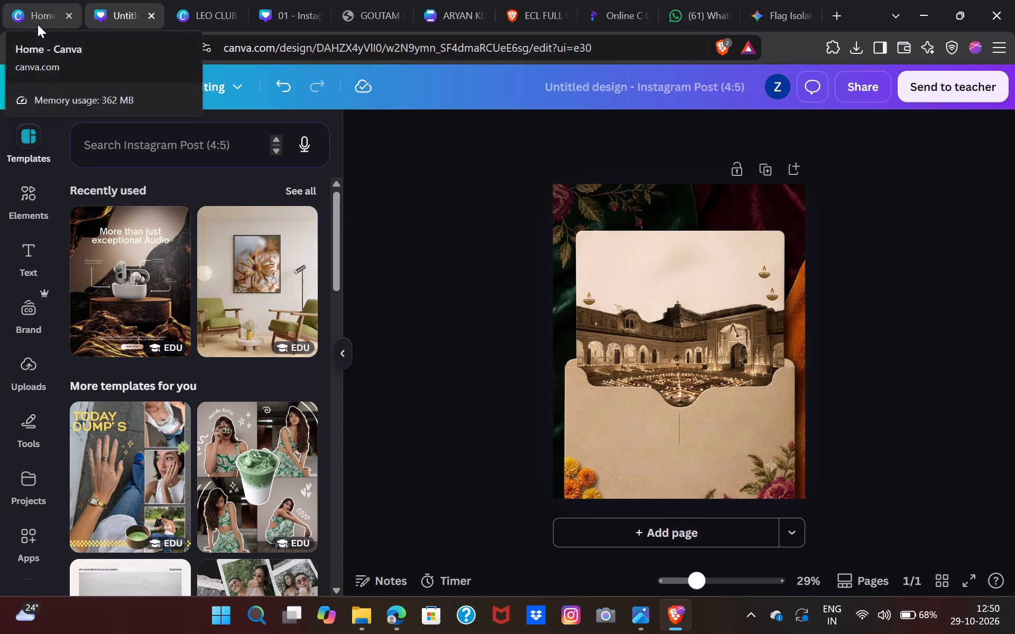
click(38, 24)
scroll(304, 439, down, 1)
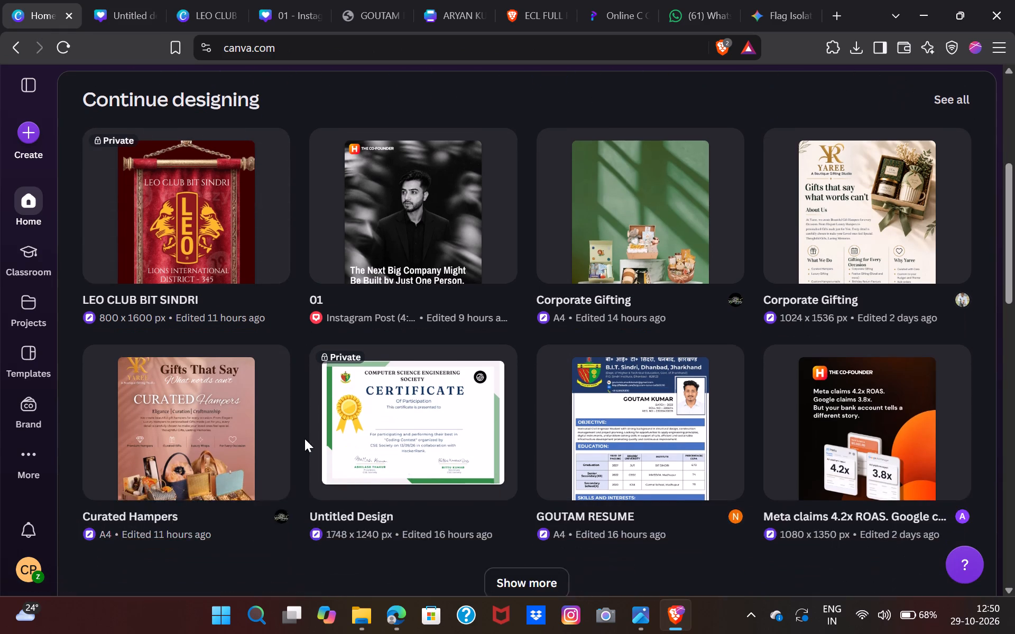
Expand the list of recent designs and open the "celebrates" multi-design.
scroll(304, 439, down, 4)
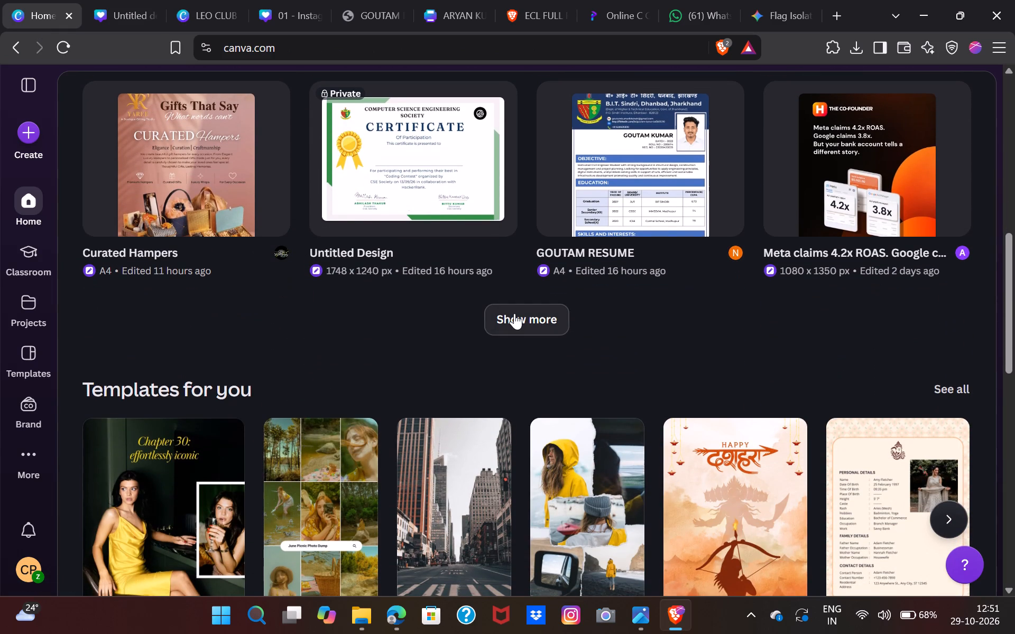
click(514, 313)
scroll(514, 313, down, 1)
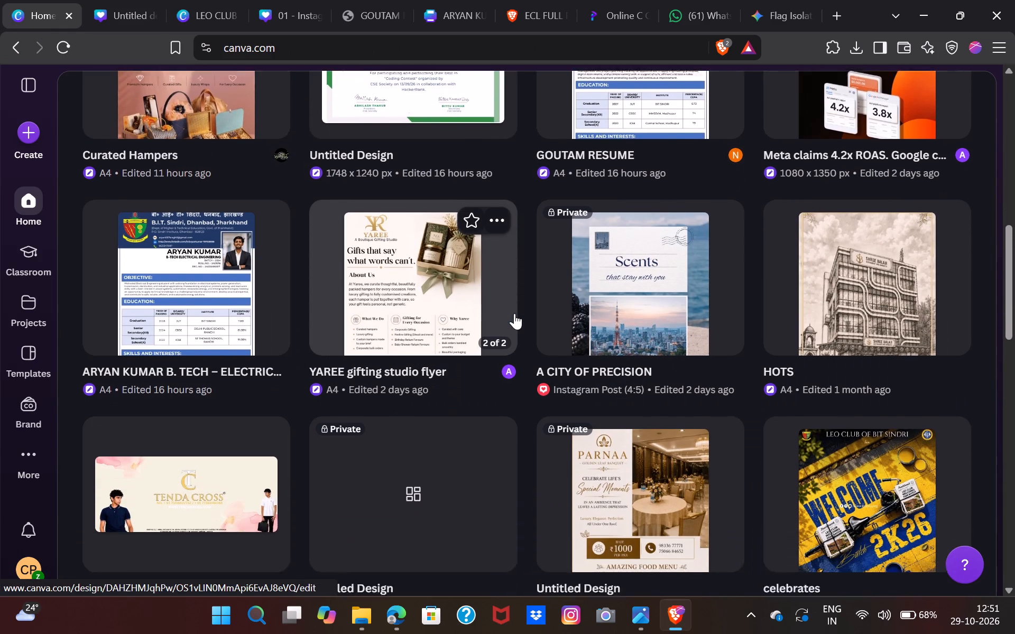
scroll(514, 313, down, 2)
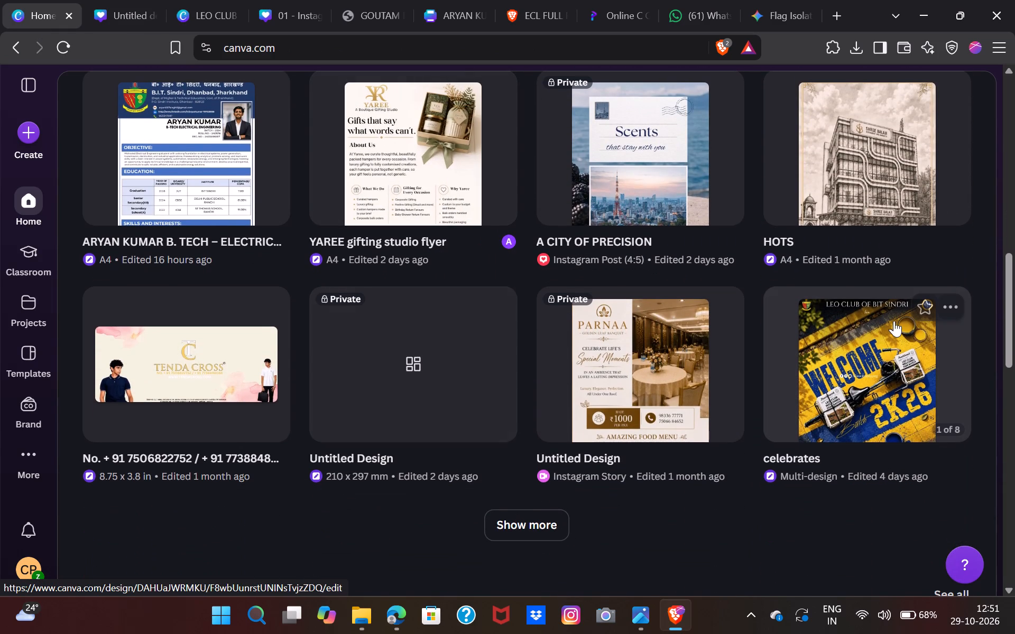
click(895, 321)
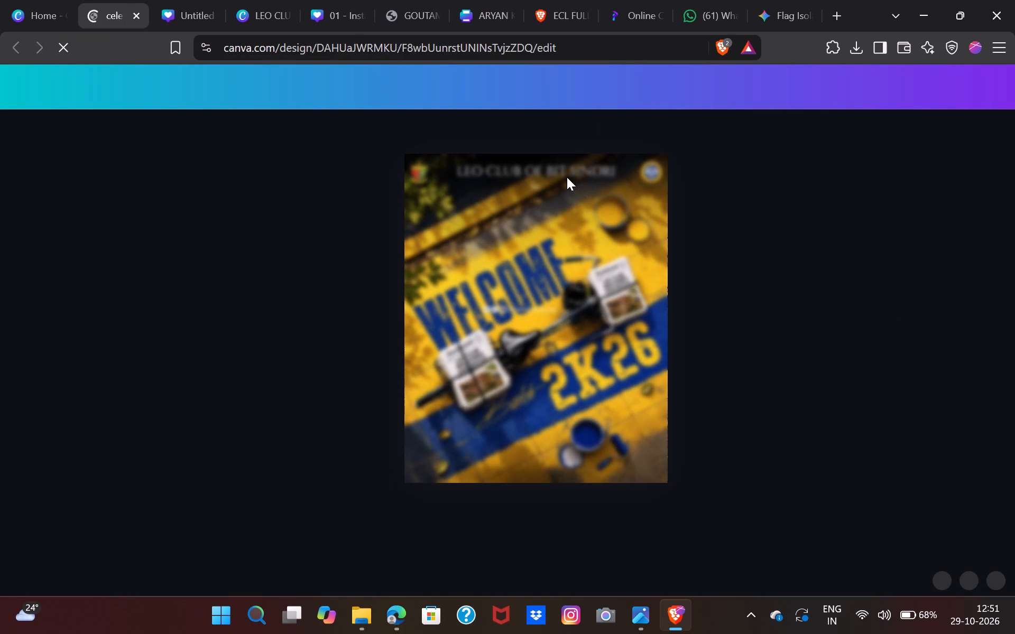
Copy the "LEO CLUB OF BIT SINDRI" header group with its two logos and paste it onto the Diwali poster.
right_click(563, 178)
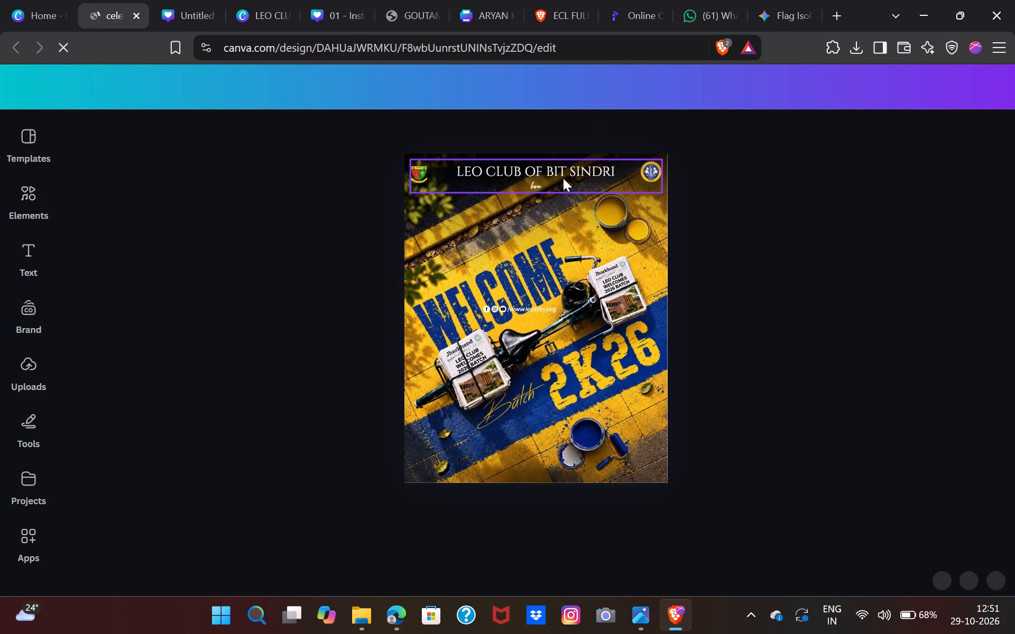
click(628, 167)
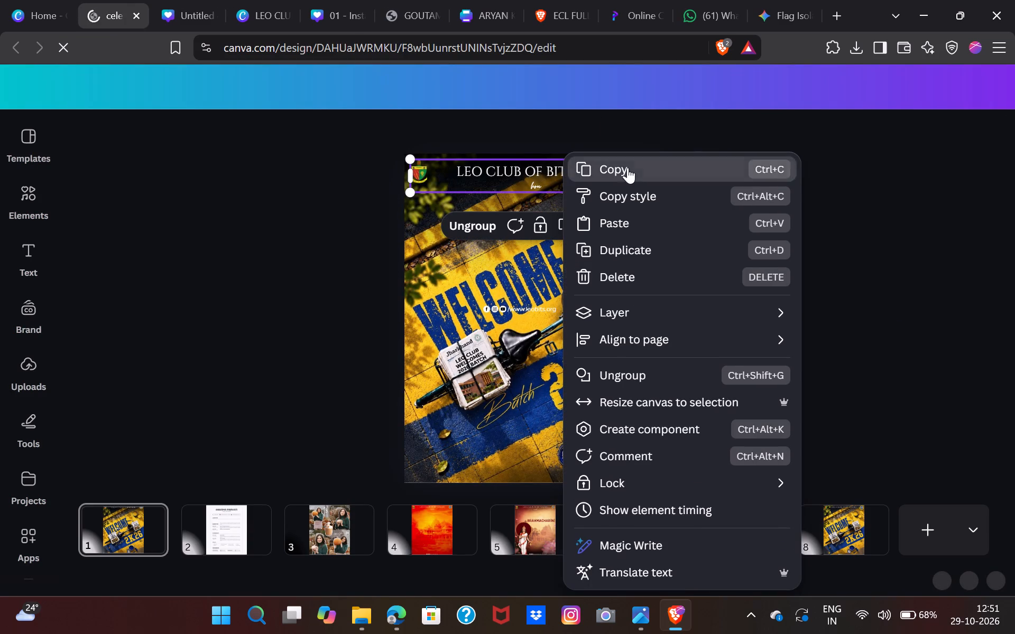
click(167, 21)
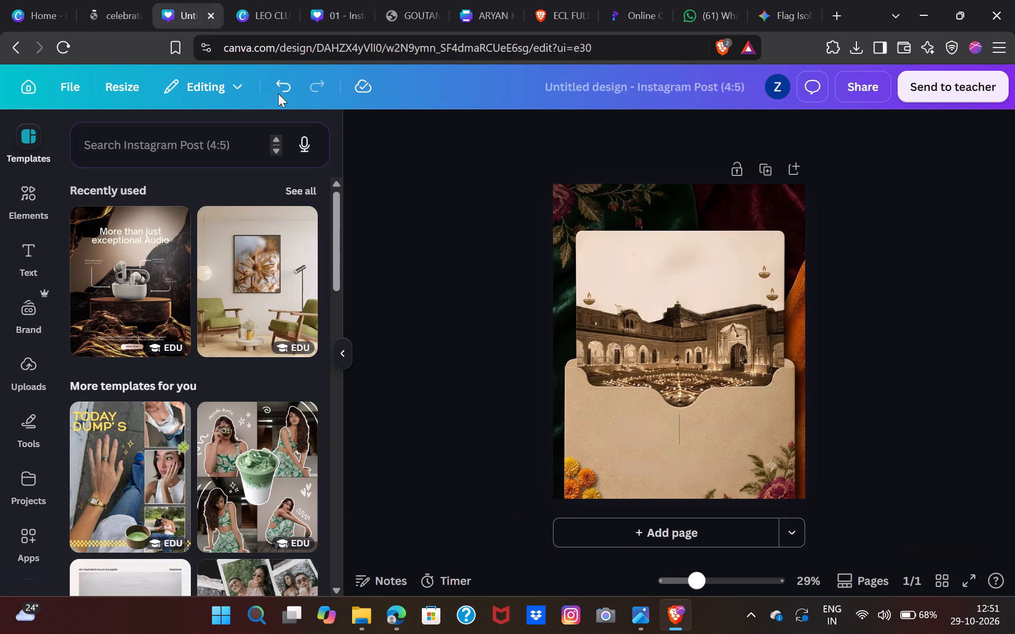
click(526, 295)
click(557, 308)
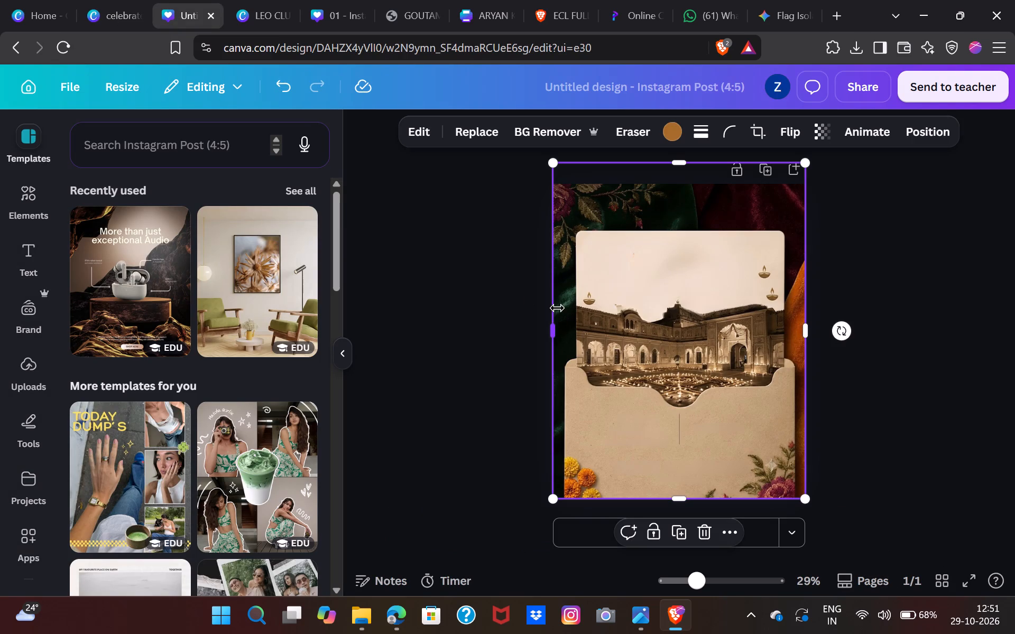
key(ctrl+v)
click(831, 234)
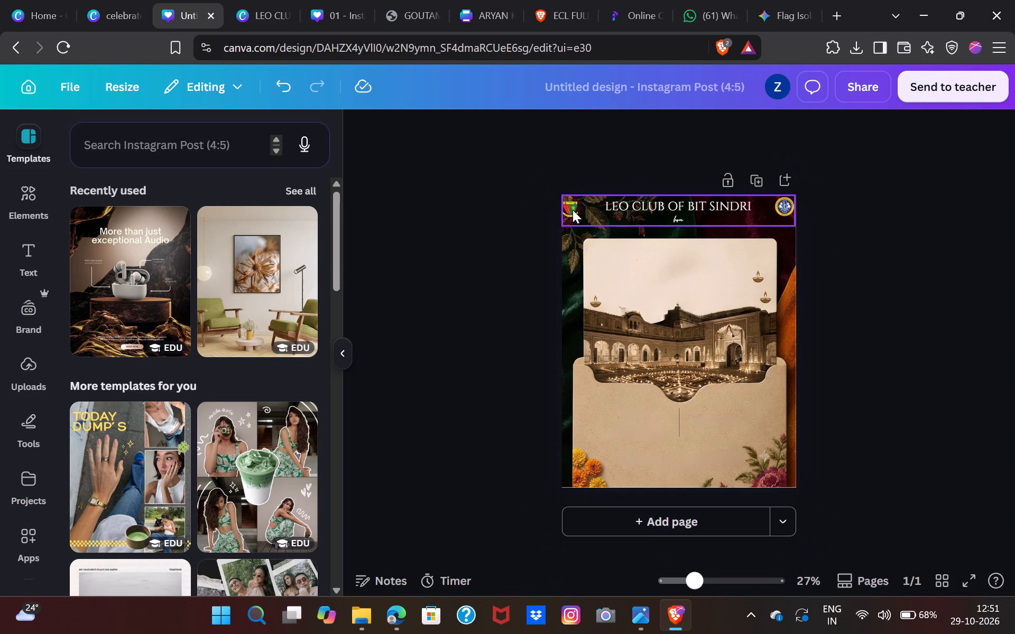
Ungroup the pasted "LEO CLUB OF BIT SINDRI" header so its logos and text are separate elements.
click(573, 210)
click(573, 210)
click(631, 284)
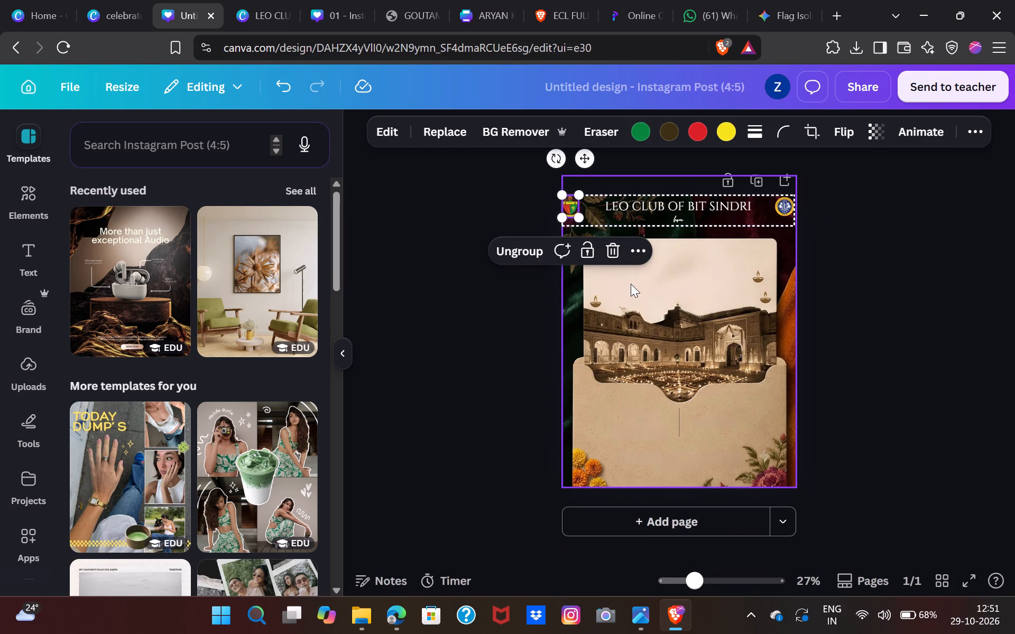
click(630, 202)
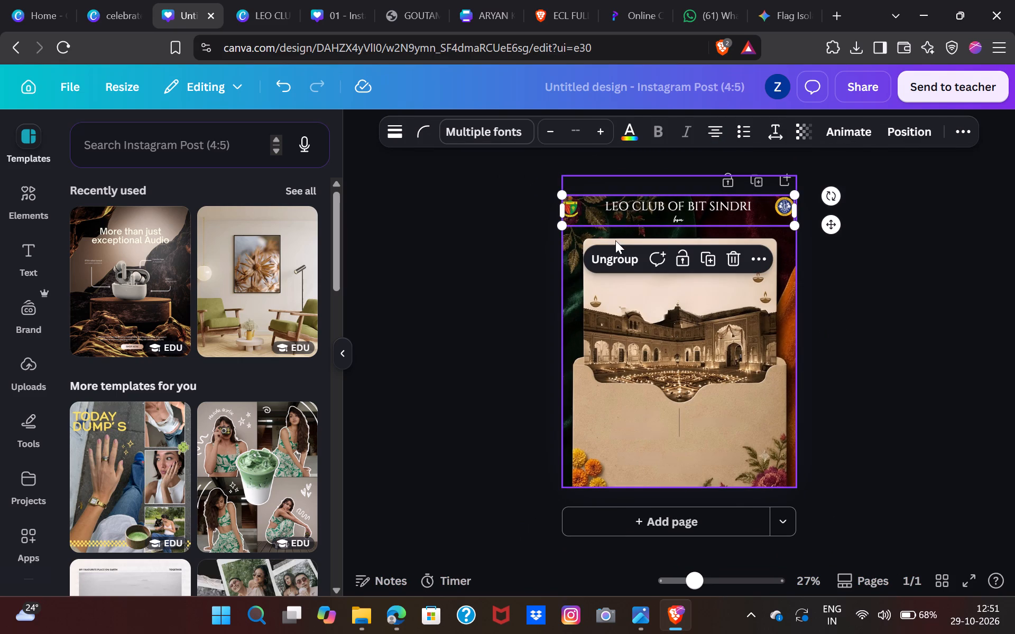
click(614, 252)
click(516, 251)
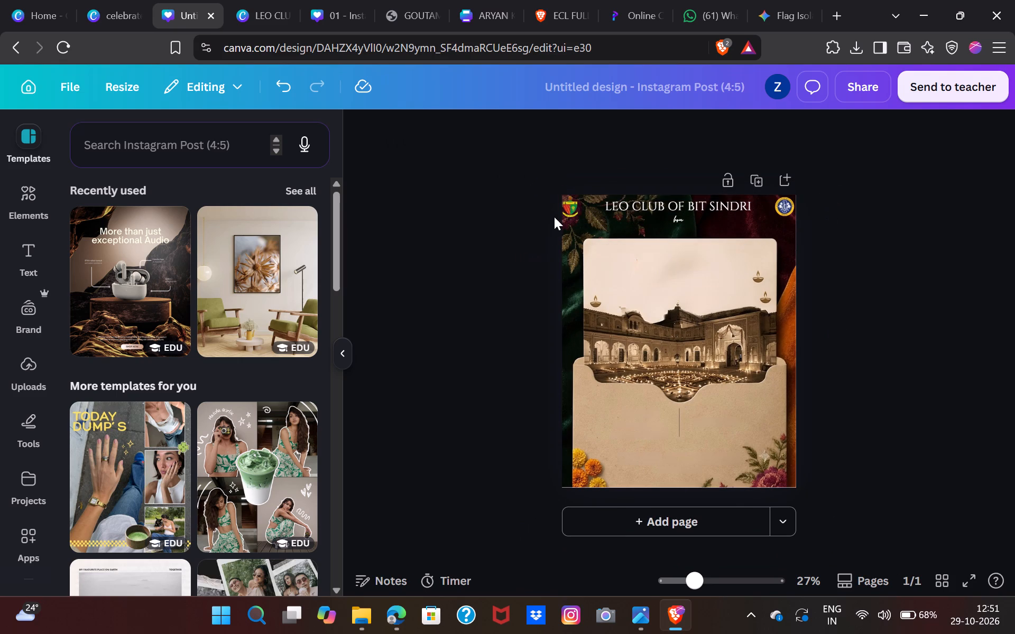
Move the shield crest and the round Leo Club logo onto the envelope, one on each side of the vertical divider line.
click(565, 214)
drag(582, 161, 676, 378)
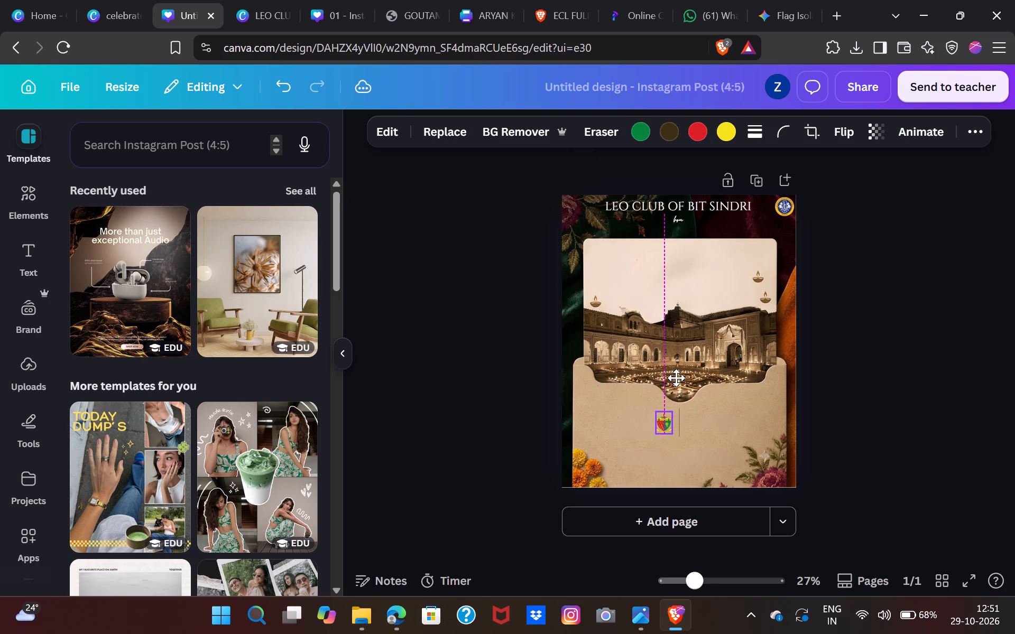
drag(676, 378, 677, 376)
click(776, 204)
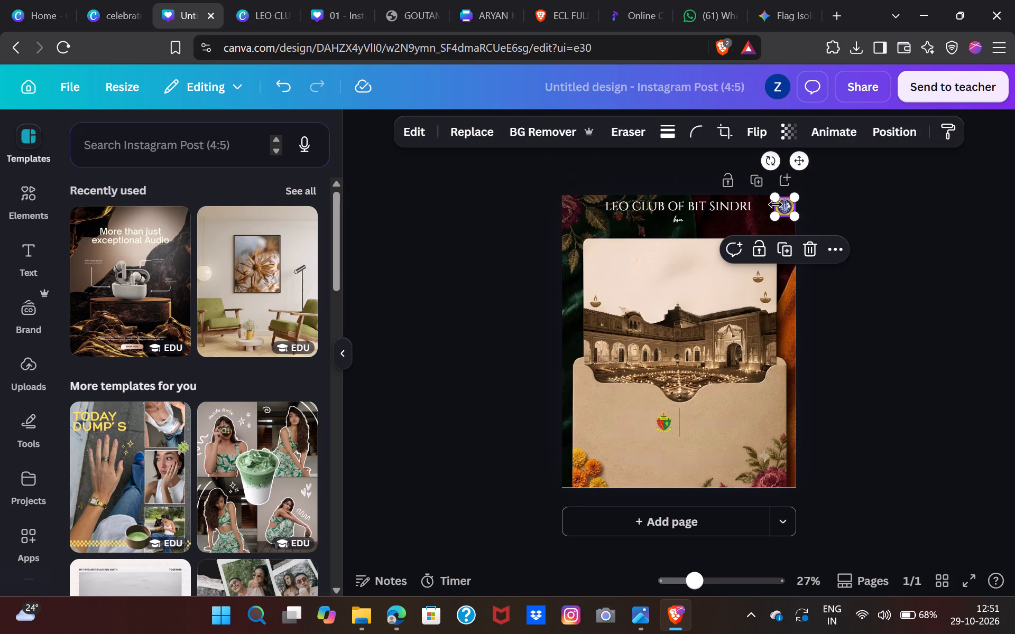
drag(798, 162, 709, 381)
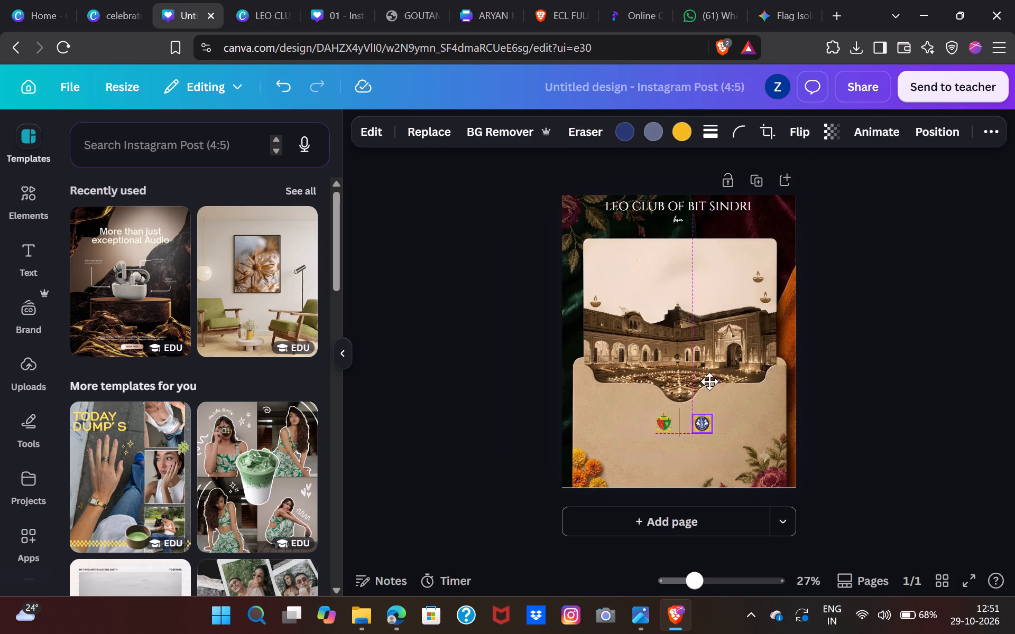
drag(709, 381, 711, 378)
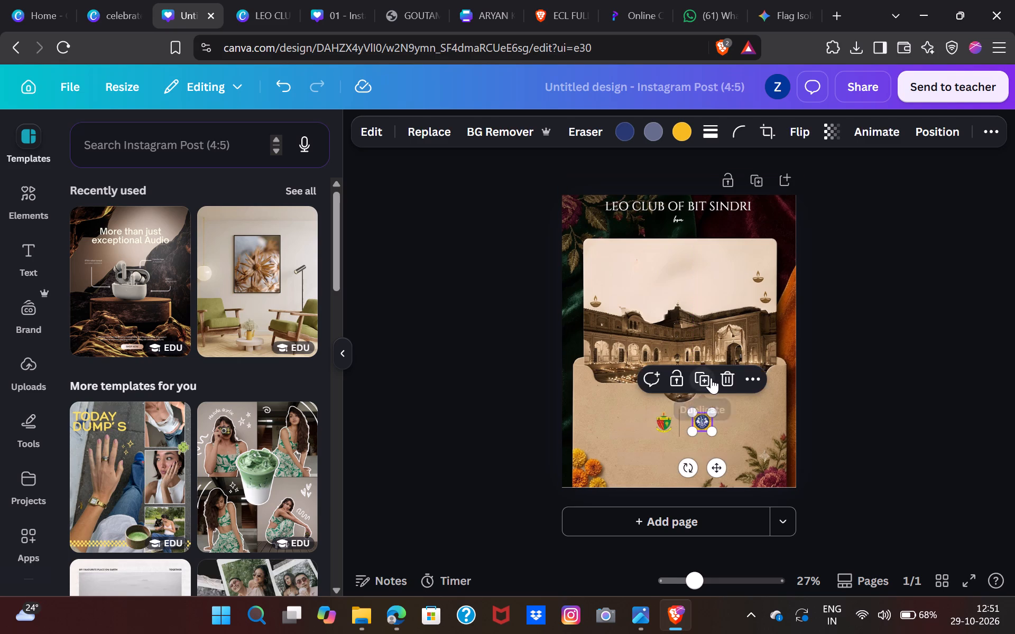
Shift the round Leo Club logo slightly closer to the divider line, keeping it vertically centred with the shield crest.
scroll(711, 378, down, 2)
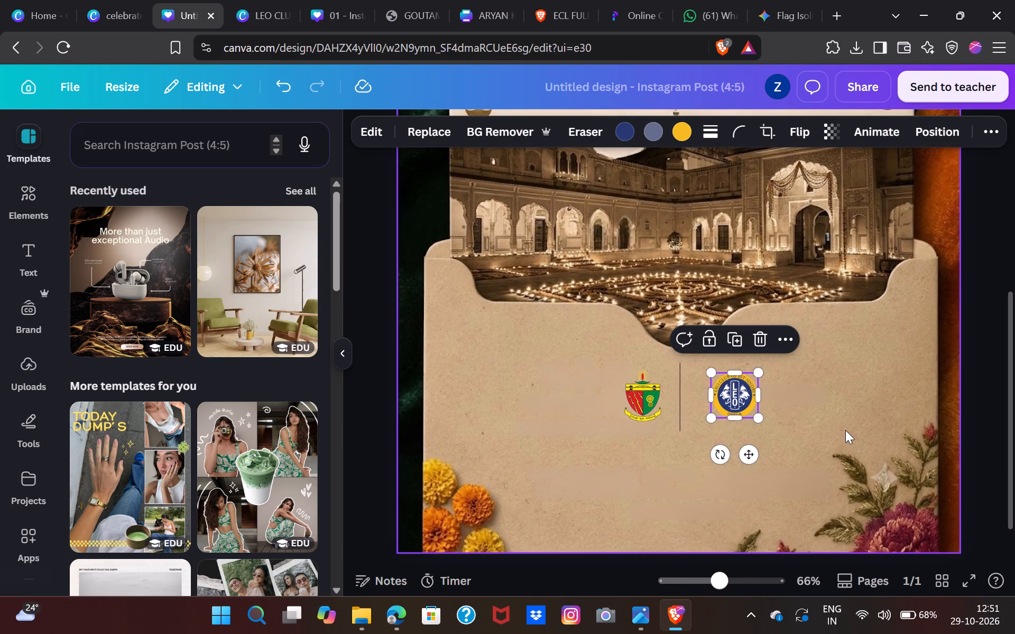
click(845, 430)
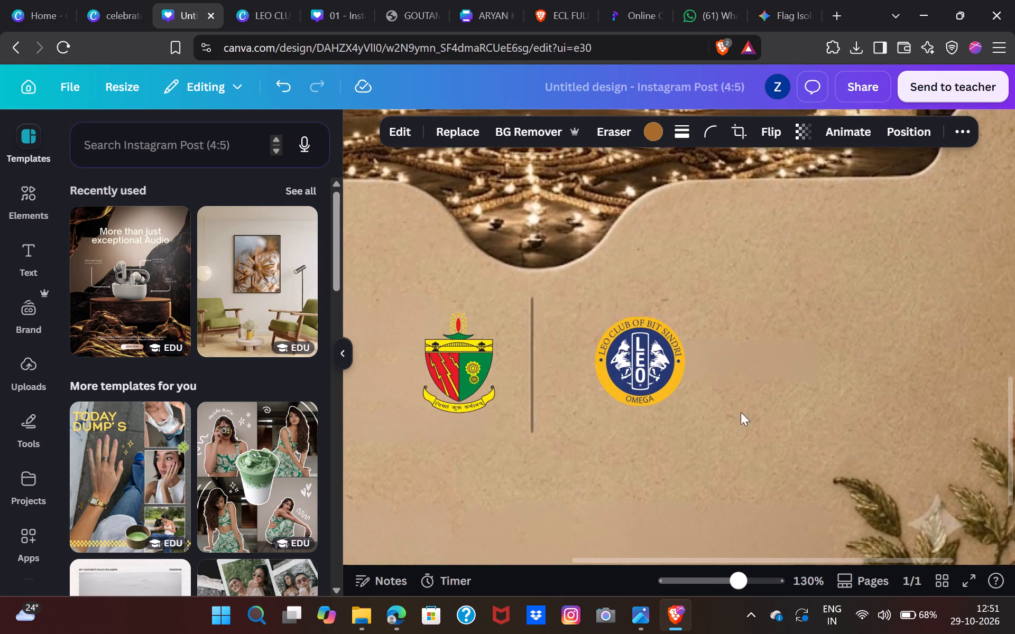
click(641, 382)
drag(641, 382, 631, 383)
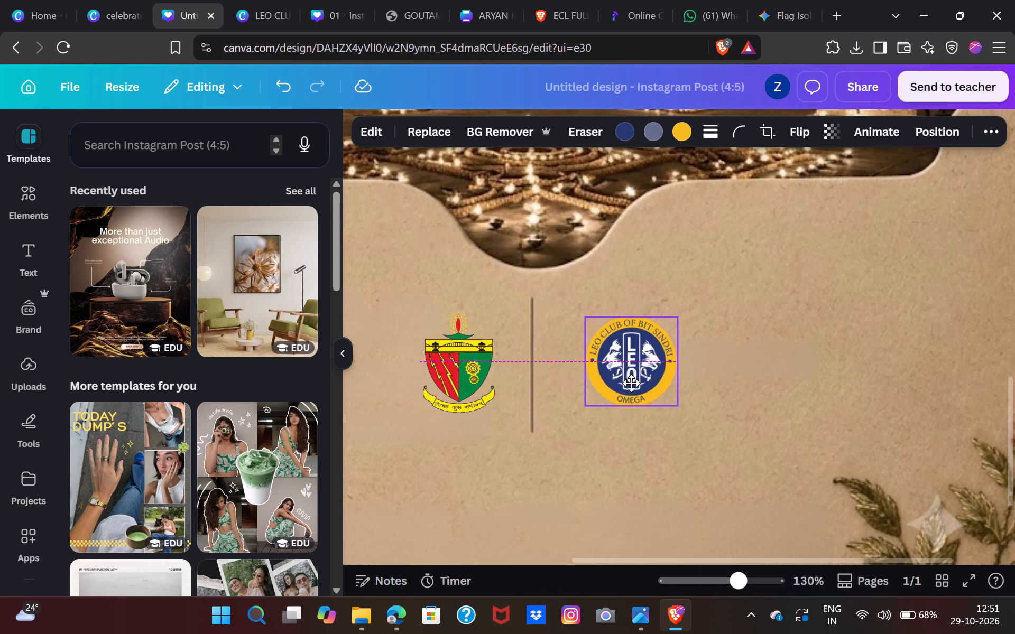
Move the institute crest and the Leo Club logo closer to the vertical divider, one on each side at matching height.
drag(631, 383, 620, 385)
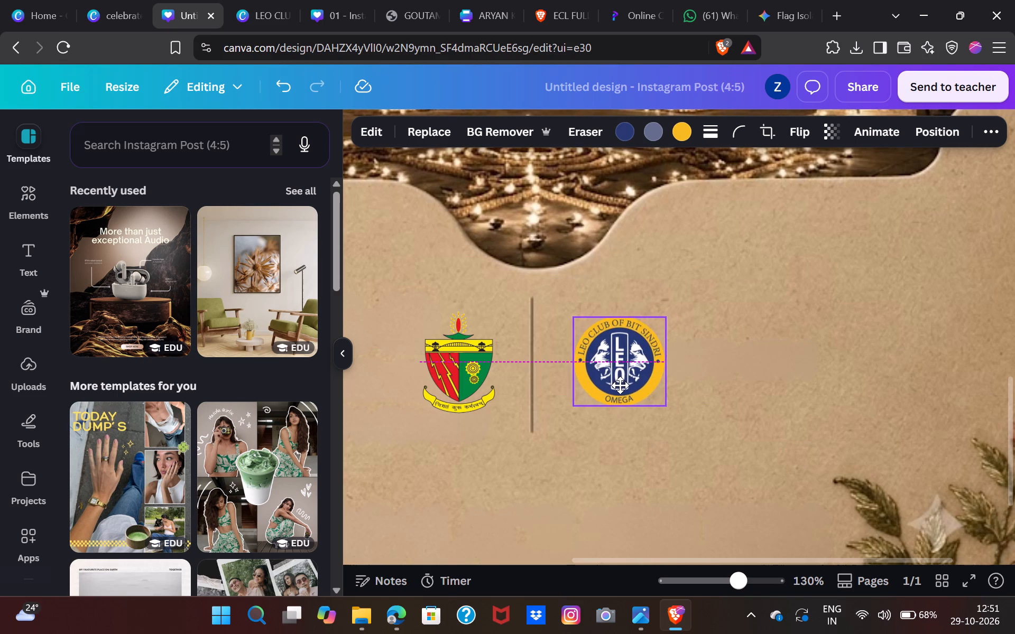
drag(620, 385, 614, 386)
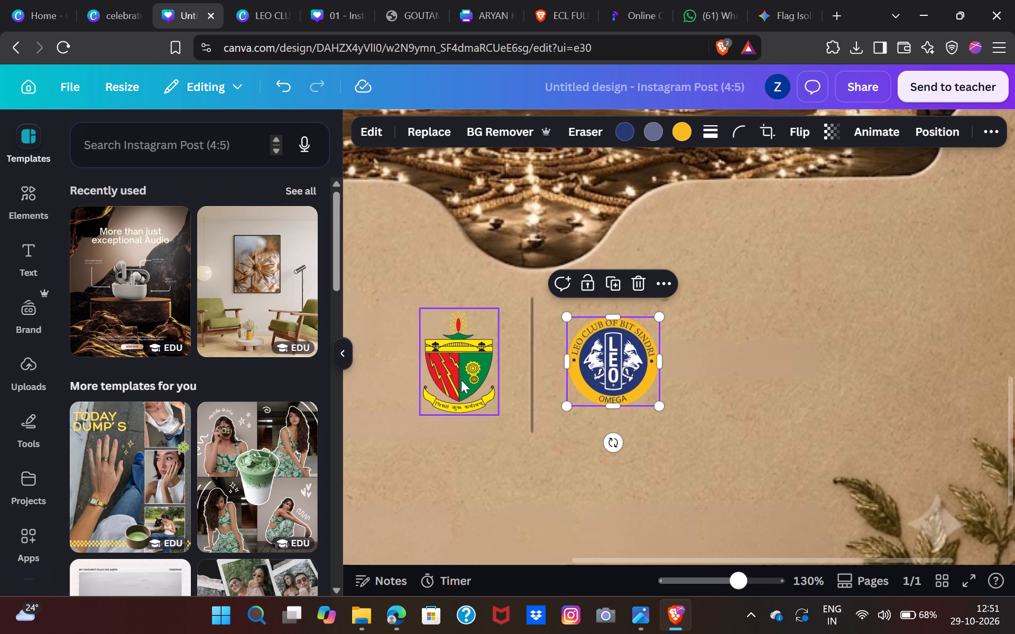
click(461, 380)
drag(461, 380, 466, 379)
click(615, 359)
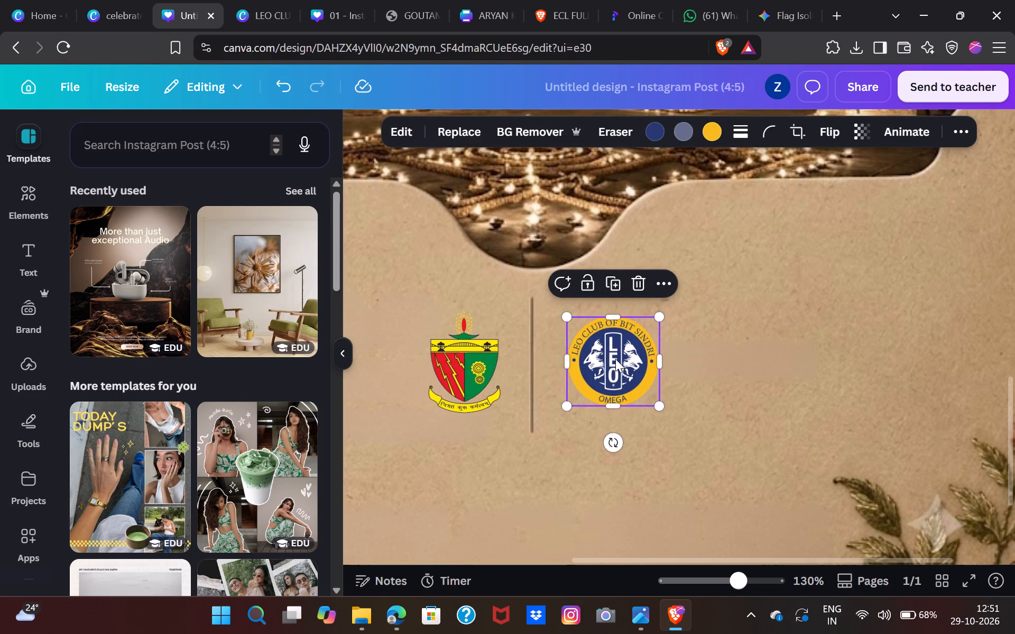
click(615, 359)
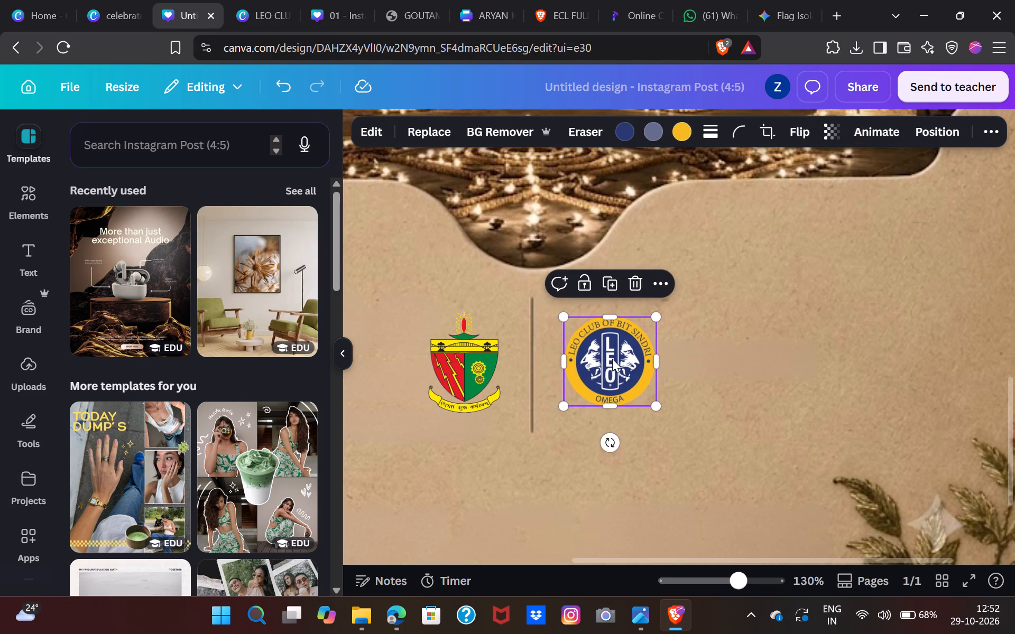
Move the "LEO CLUB OF BIT SINDRI" text from the top of the poster to the envelope, just below the two logos.
scroll(612, 359, up, 1)
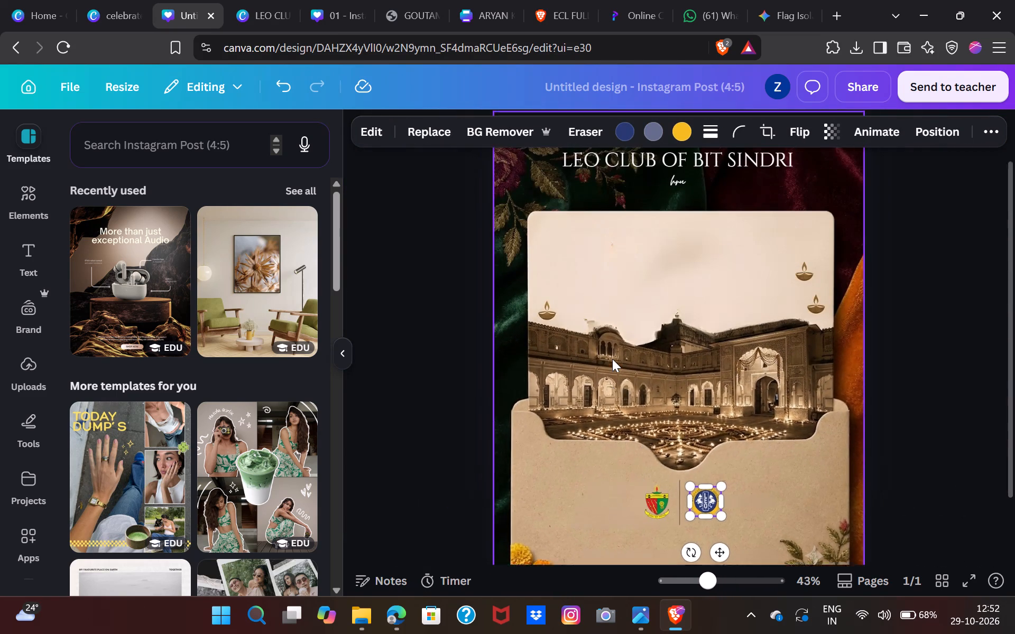
scroll(612, 359, up, 1)
click(680, 198)
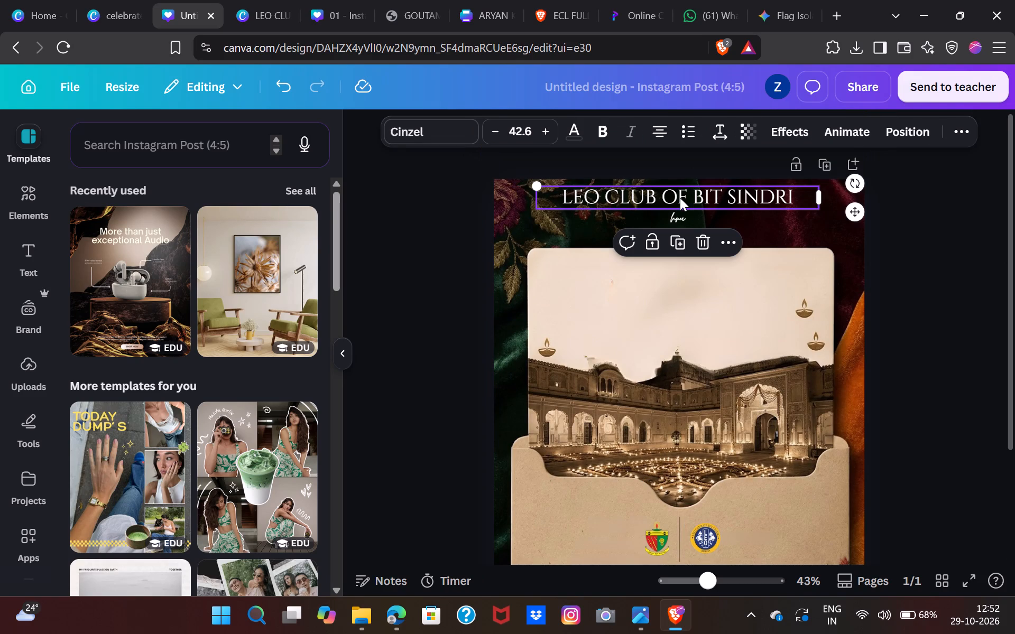
drag(727, 193, 737, 377)
scroll(737, 377, down, 1)
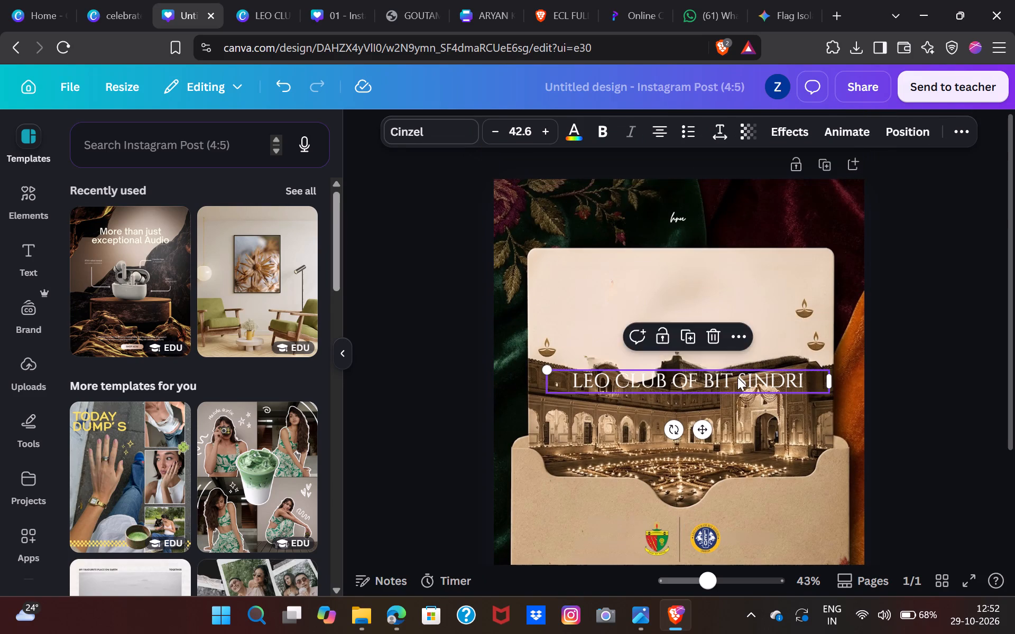
scroll(737, 377, down, 1)
drag(730, 245, 724, 422)
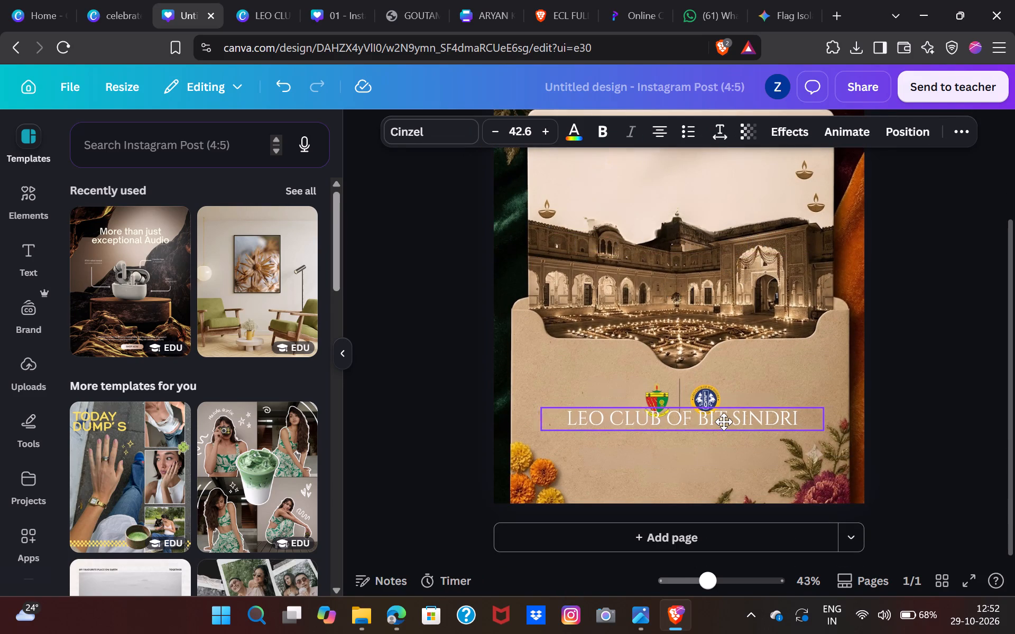
drag(724, 422, 723, 437)
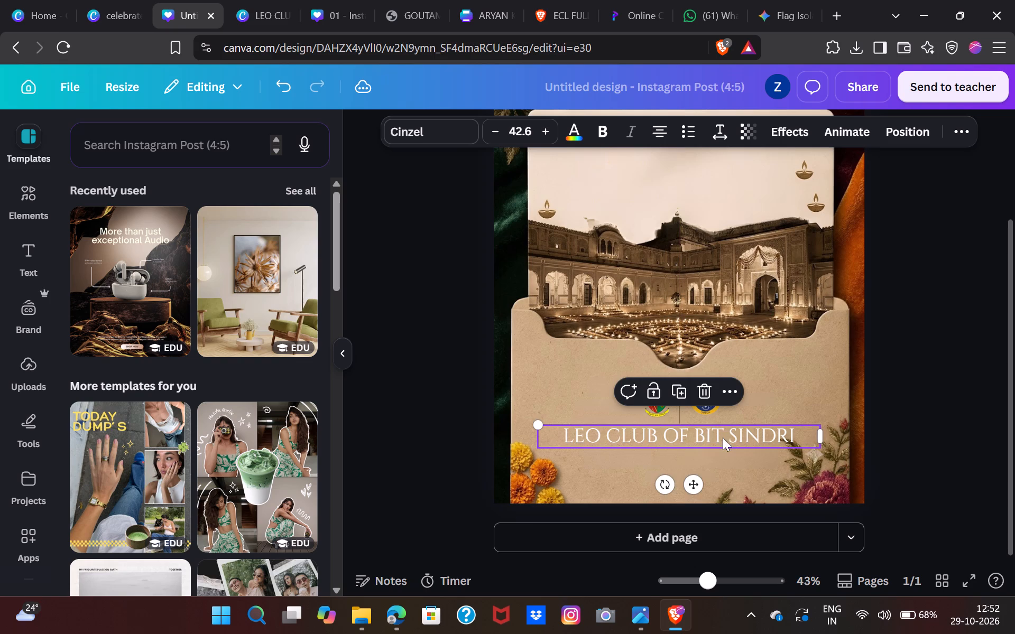
Shrink the "LEO CLUB OF BIT SINDRI" text to size 34.8 and centre it horizontally under the logos.
drag(536, 419, 573, 437)
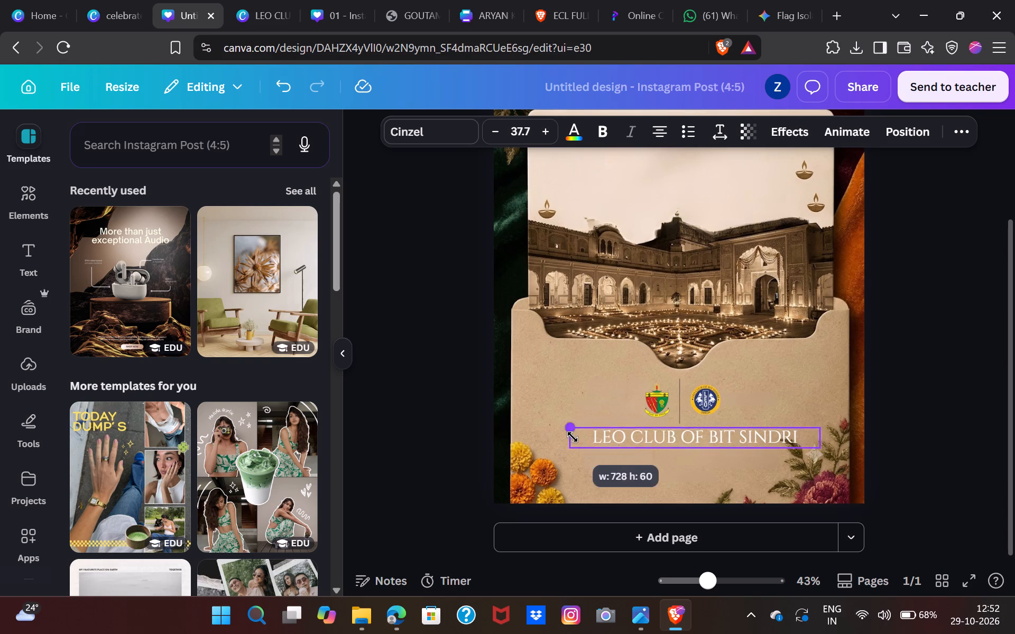
drag(573, 437, 586, 440)
drag(685, 437, 667, 436)
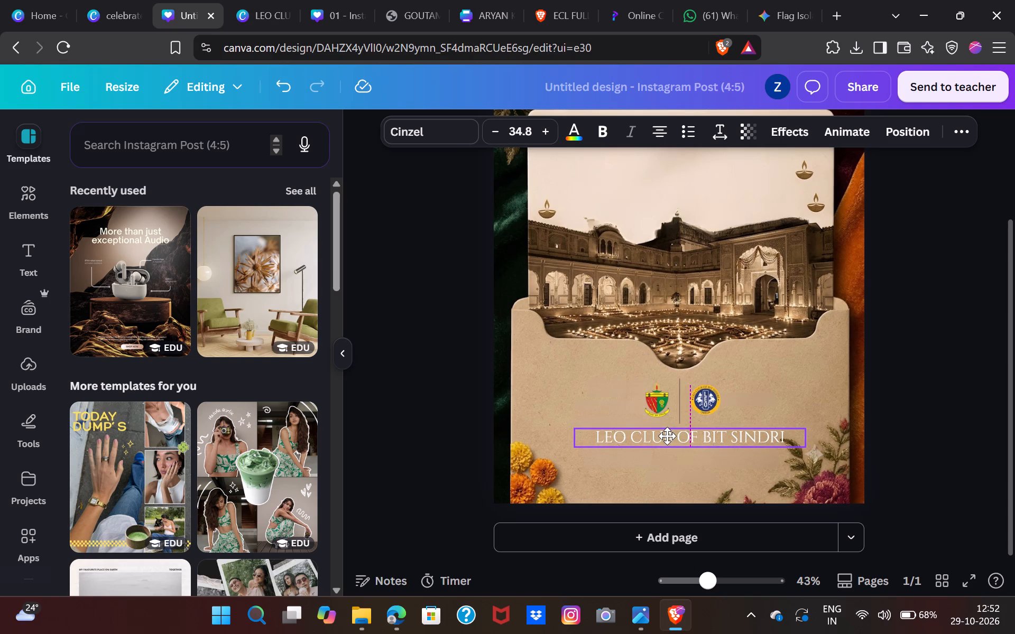
drag(667, 436, 662, 436)
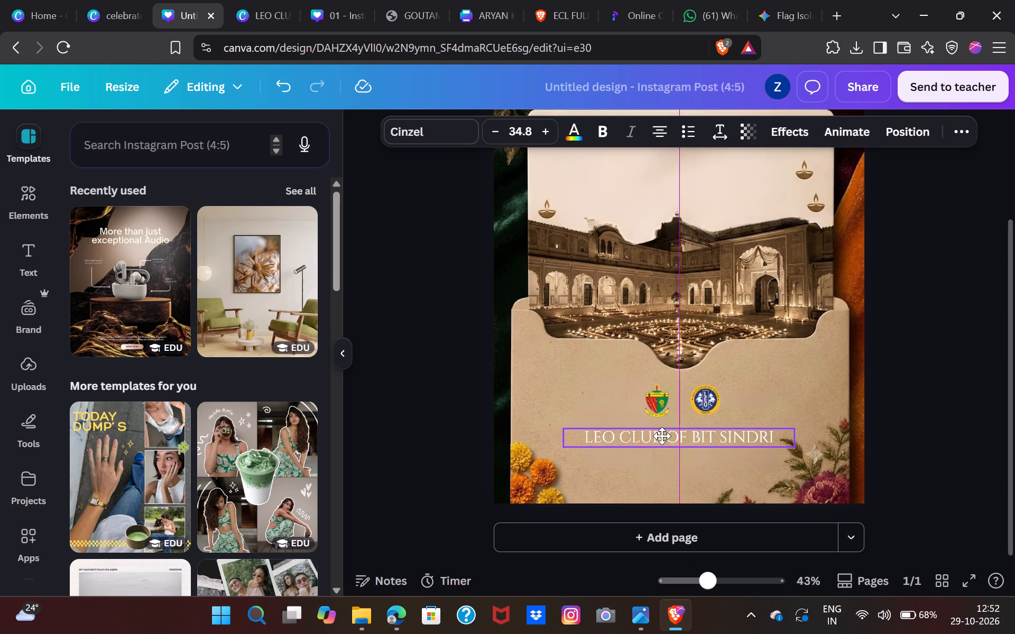
drag(662, 436, 662, 436)
click(842, 347)
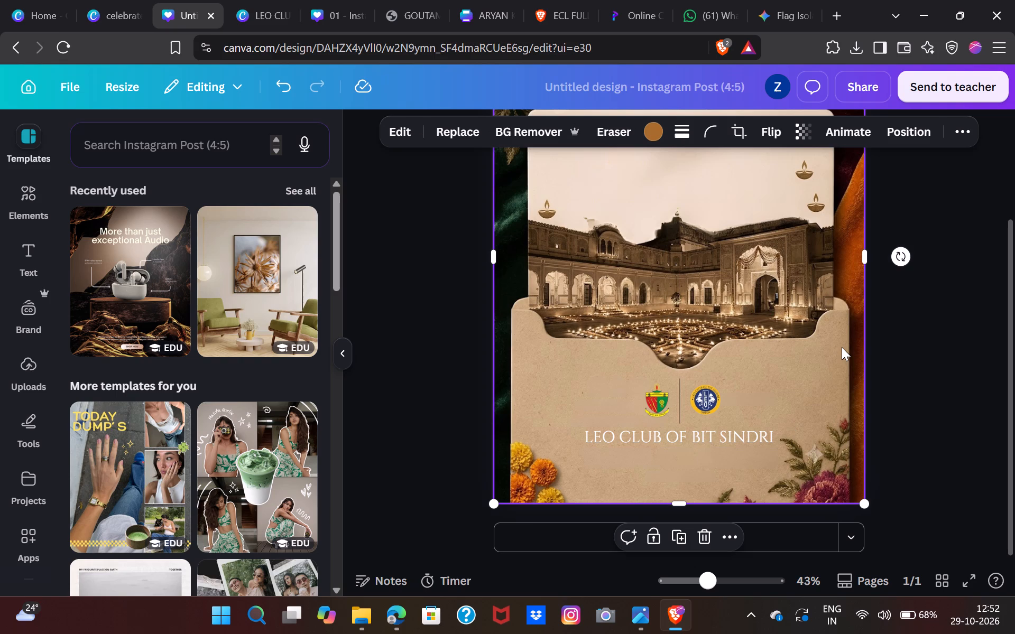
Move the small white script text from the top of the poster to directly beneath the "LEO CLUB OF BIT SINDRI" line.
scroll(708, 158, up, 2)
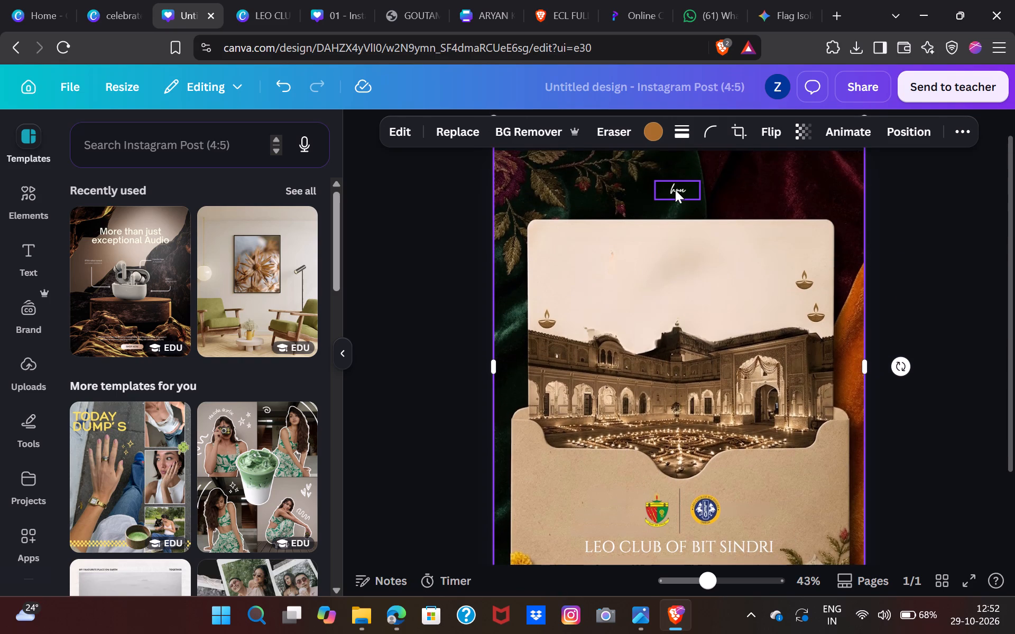
click(675, 190)
drag(675, 190, 699, 446)
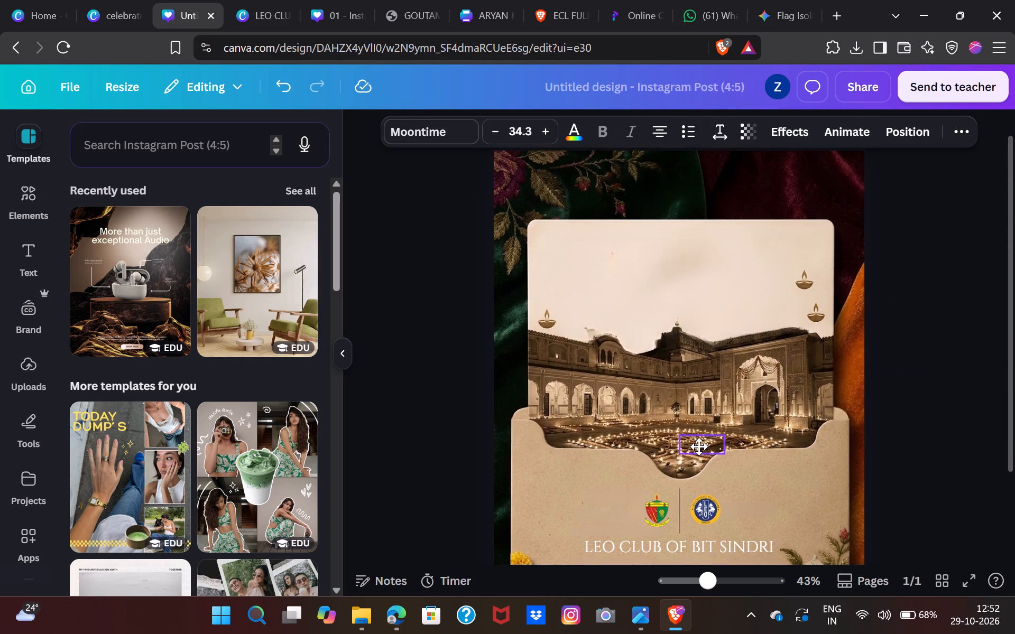
drag(699, 446, 707, 509)
scroll(707, 509, down, 1)
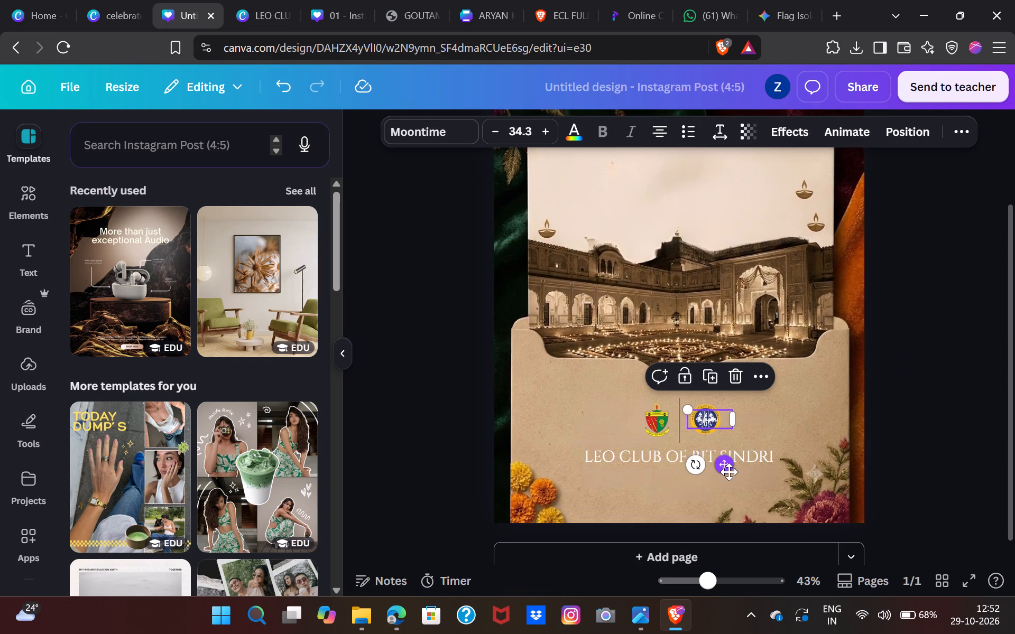
drag(729, 472, 701, 523)
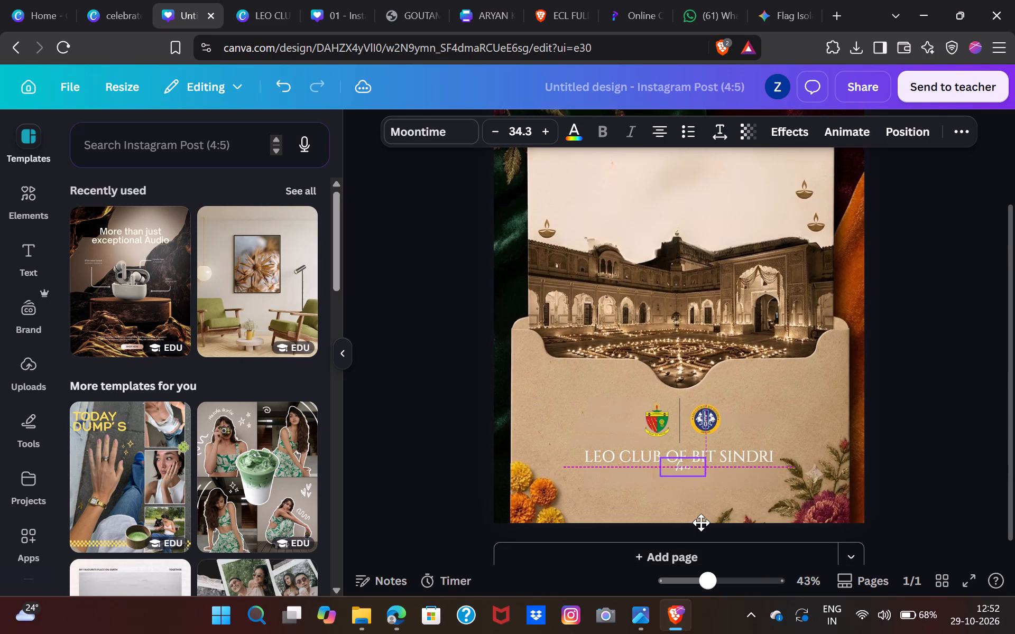
drag(701, 523, 699, 525)
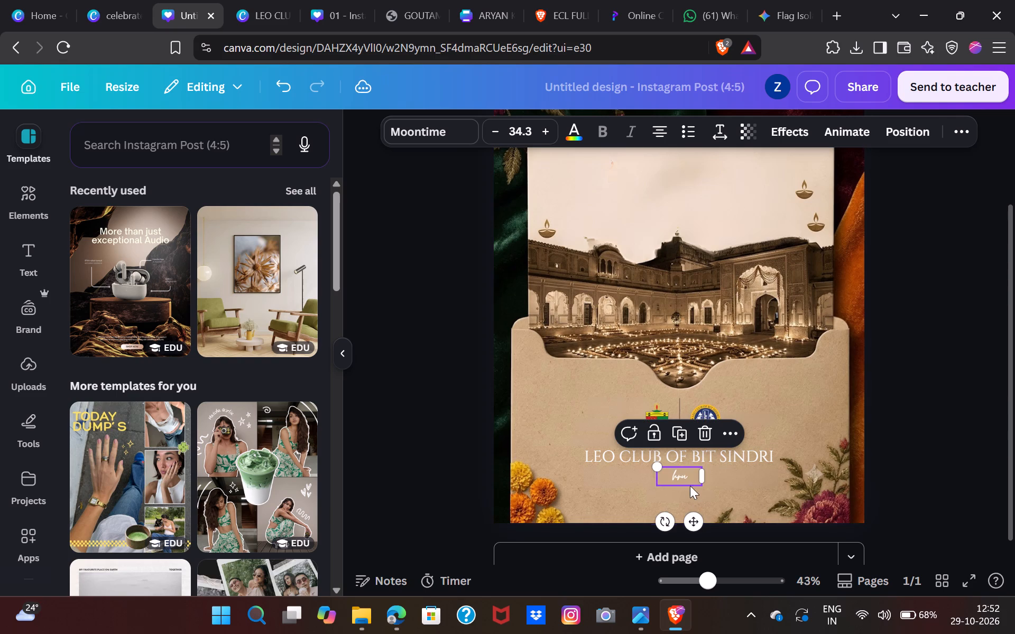
Replace the small script text with "Wishes".
click(681, 478)
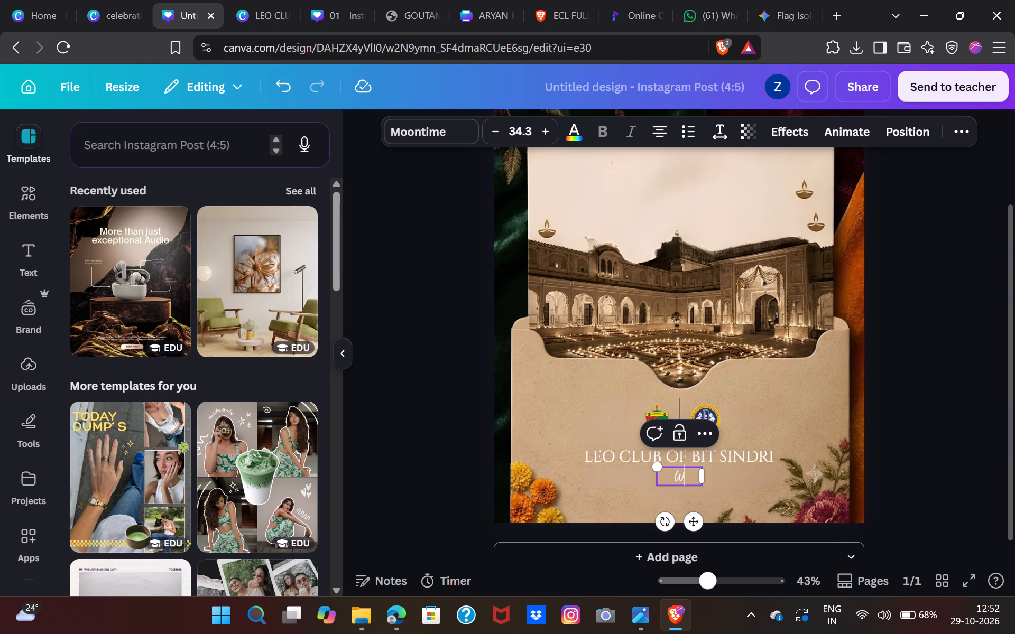
text(ishes)
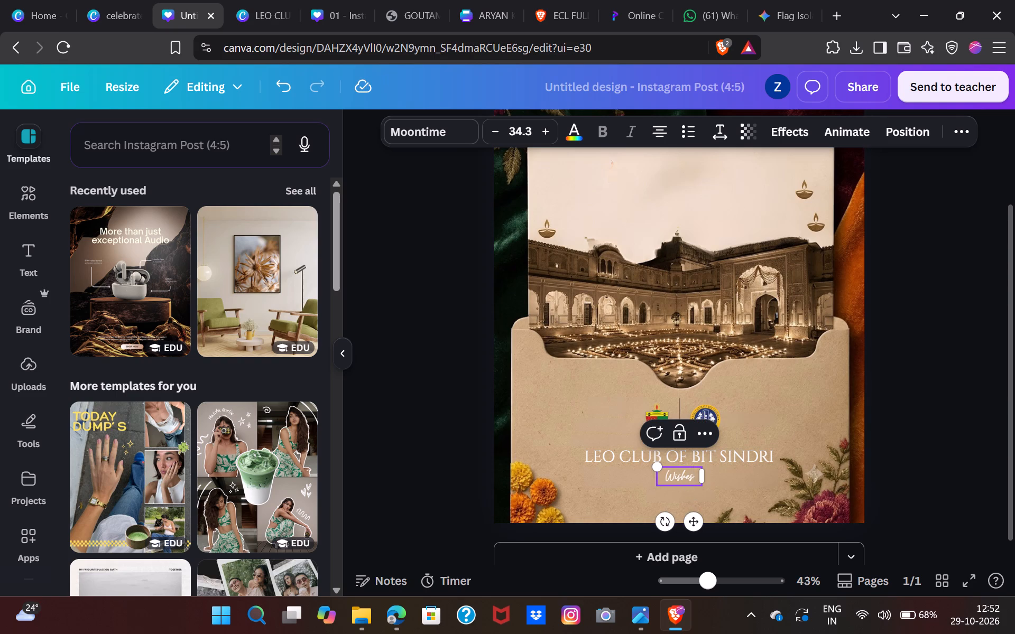
click(726, 482)
Align the "Wishes" text to the horizontal centre of the page.
click(686, 469)
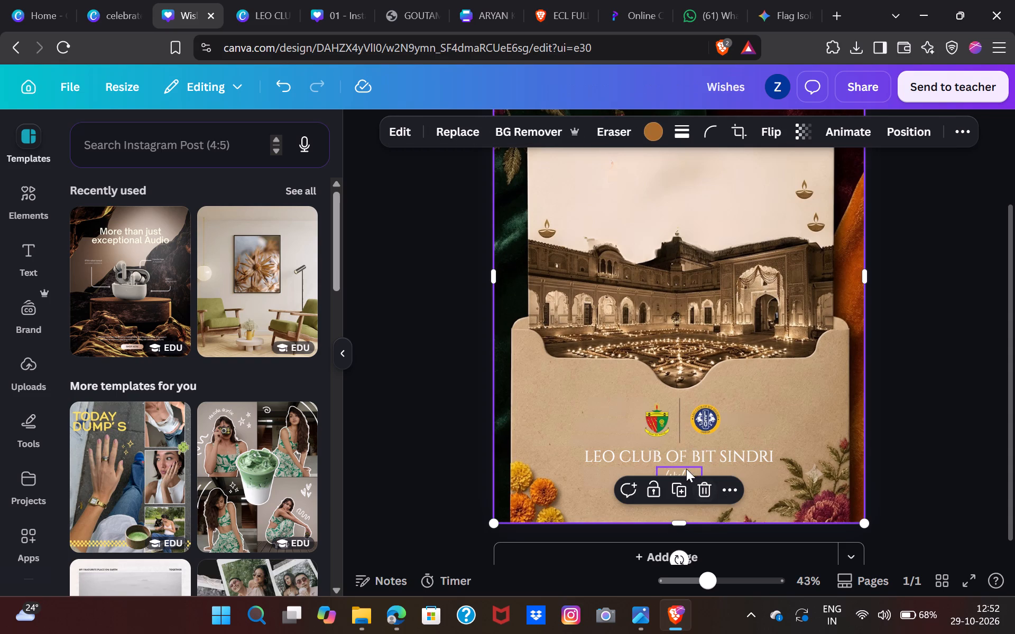
click(896, 116)
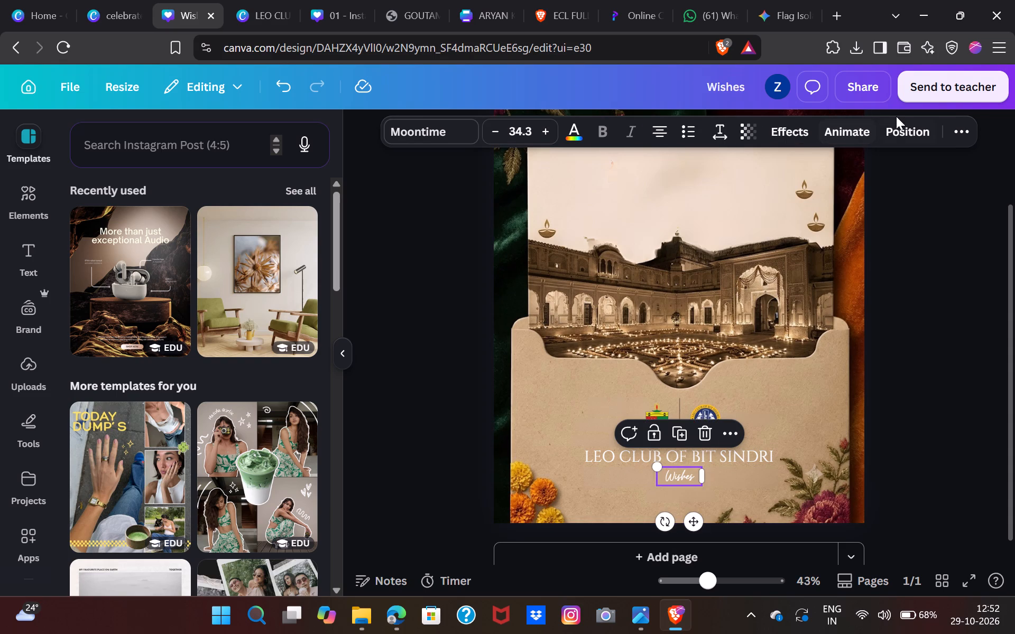
click(898, 128)
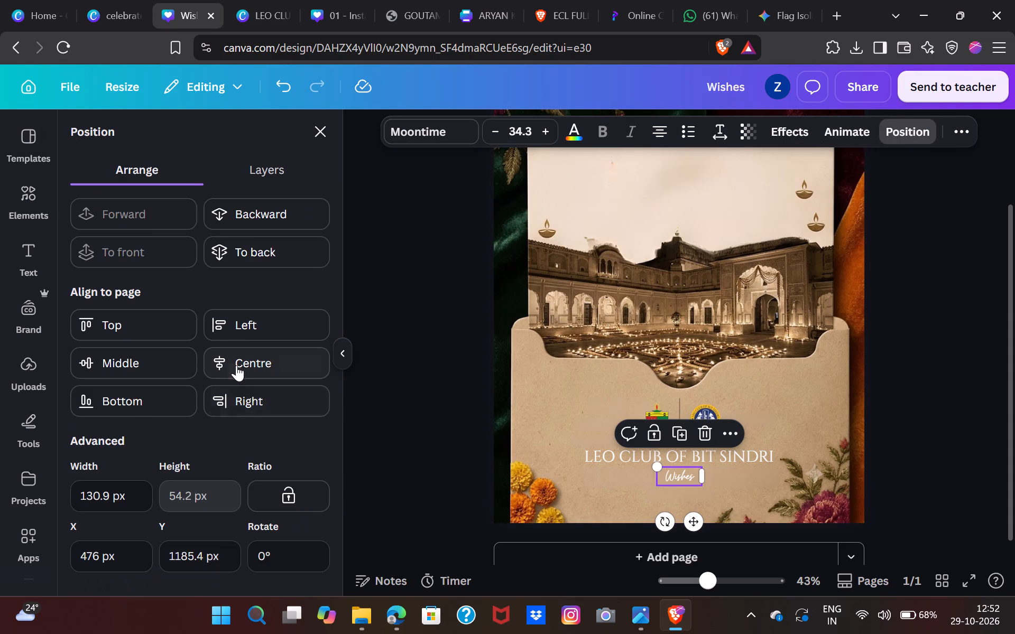
click(237, 364)
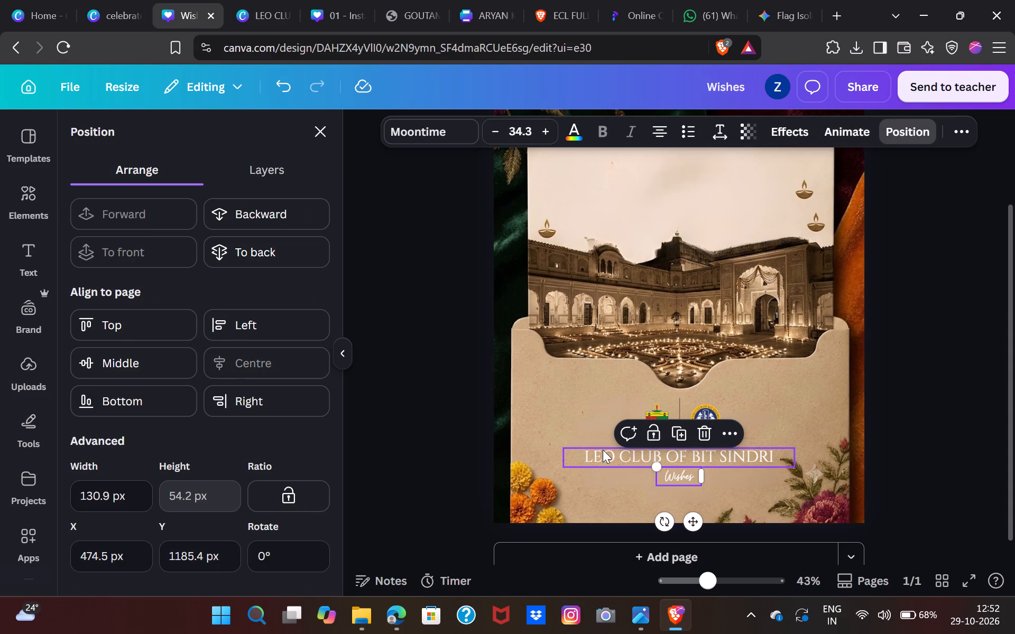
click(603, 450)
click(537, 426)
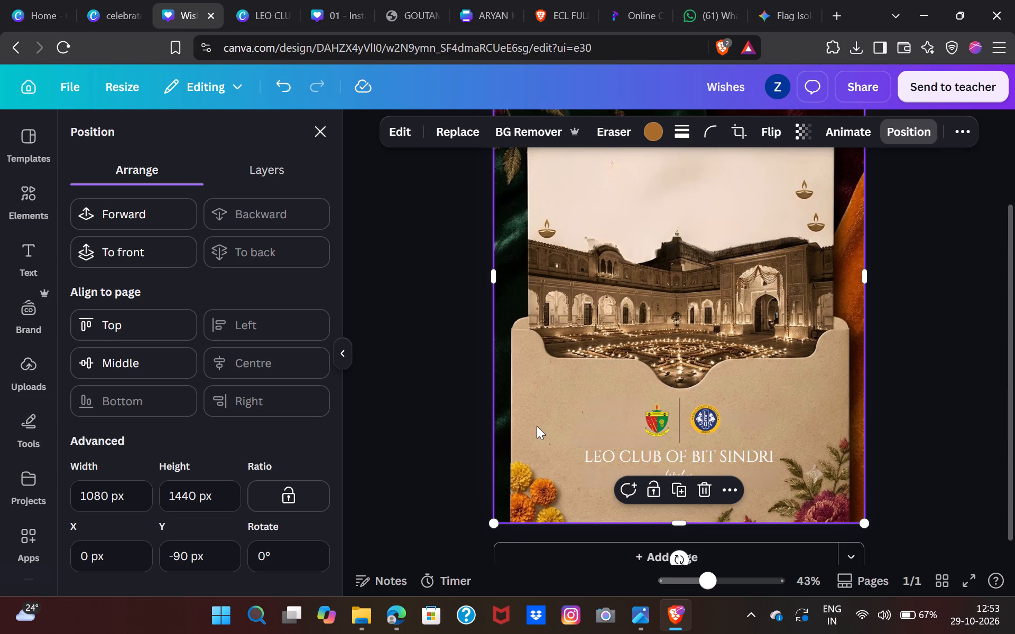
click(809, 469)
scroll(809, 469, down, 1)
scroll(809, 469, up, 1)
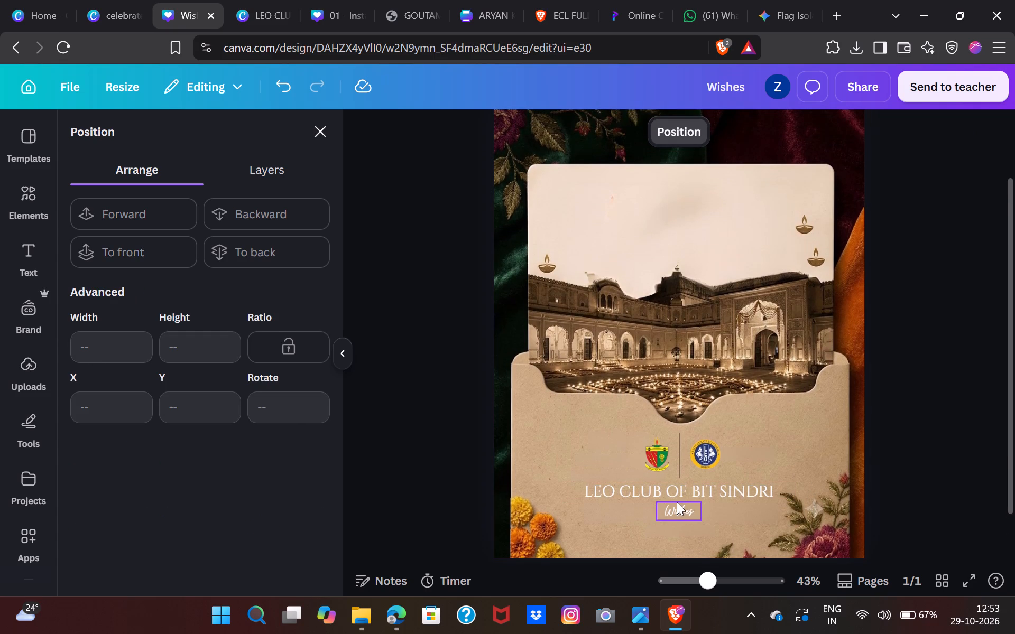
Nudge the "Wishes" text slightly up and to the right, to X 476 px and Y 1184.4 px.
click(681, 502)
key(Up)
key(Right)
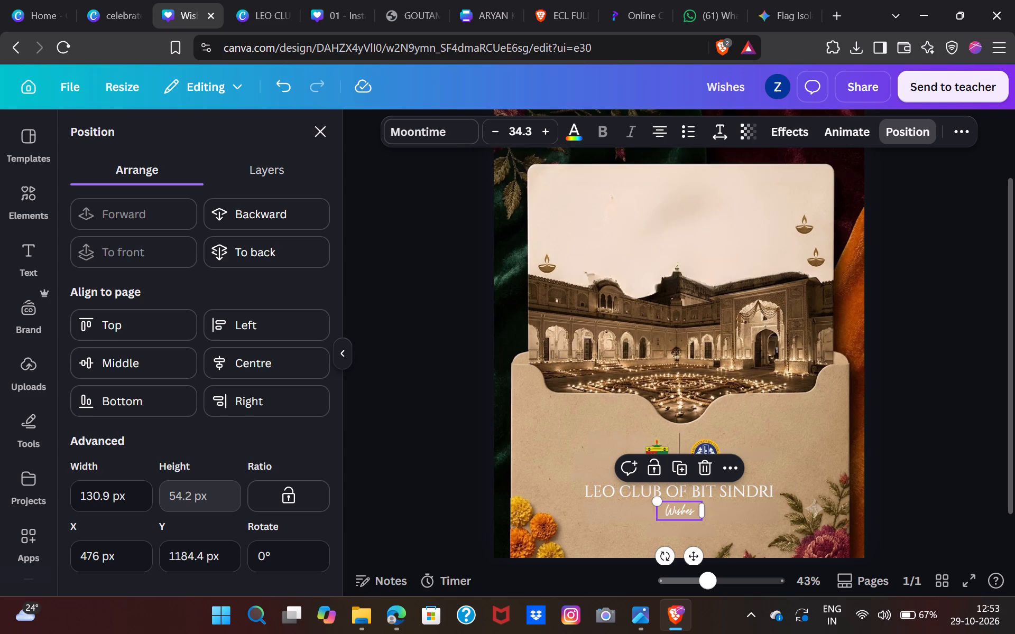
Reduce the "Wishes" text beneath the club name to font size 29.3.
triple_click(499, 132)
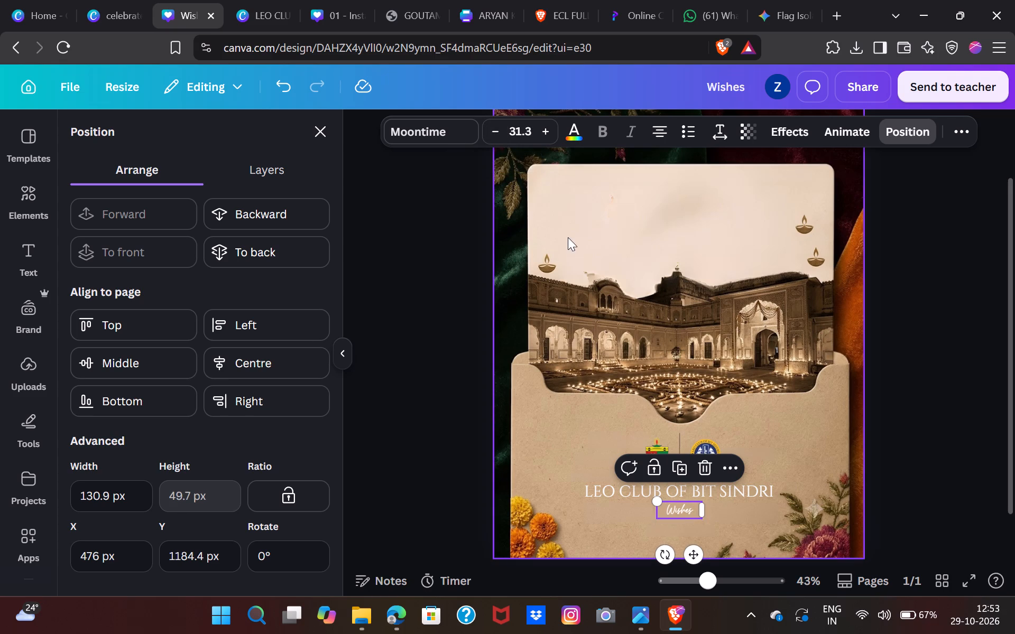
click(691, 409)
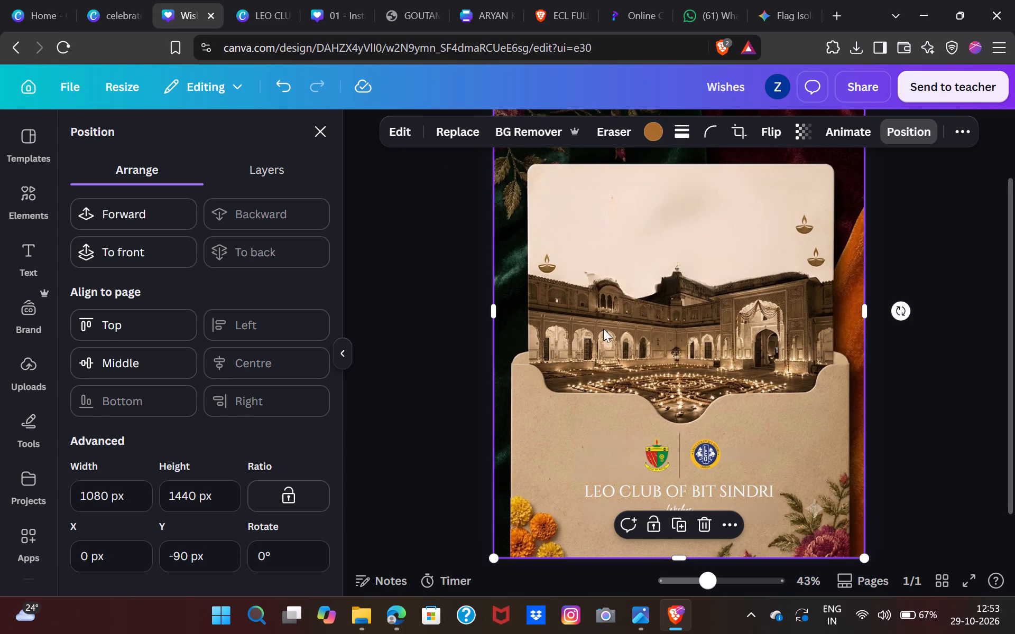
click(690, 502)
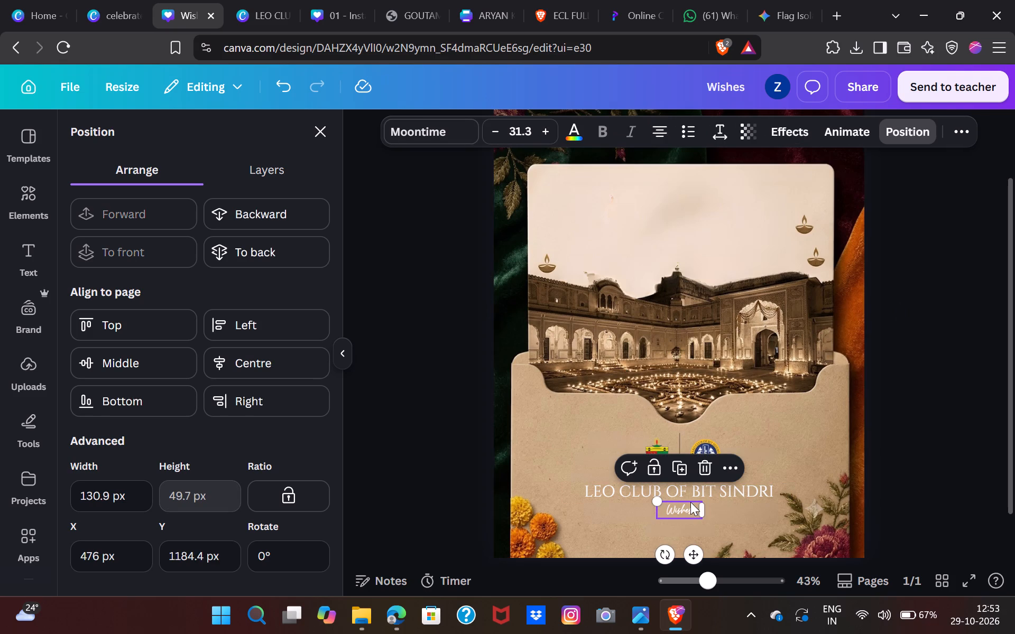
double_click(496, 135)
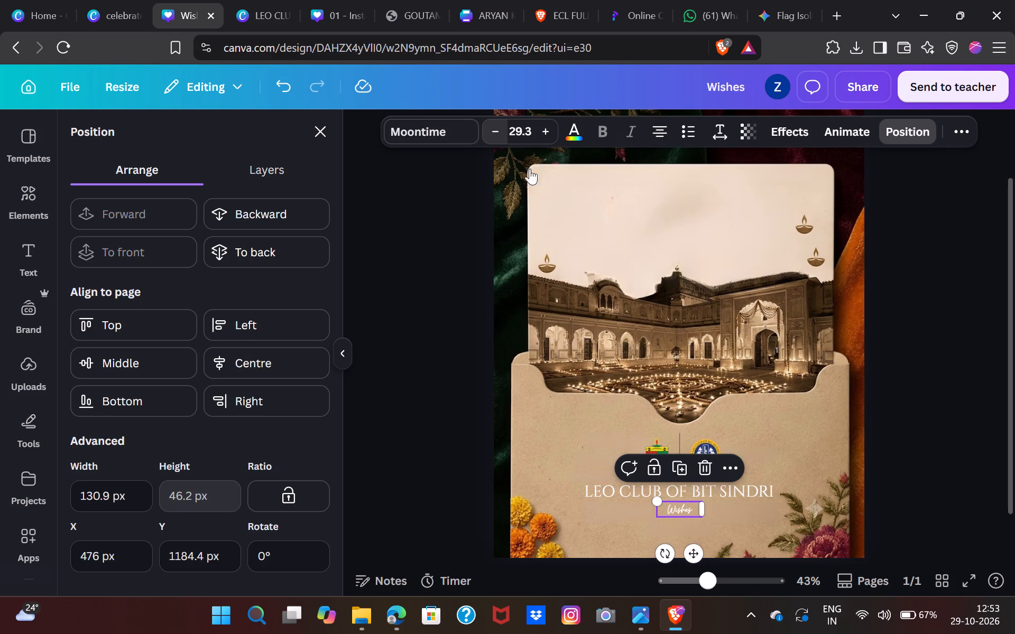
click(936, 429)
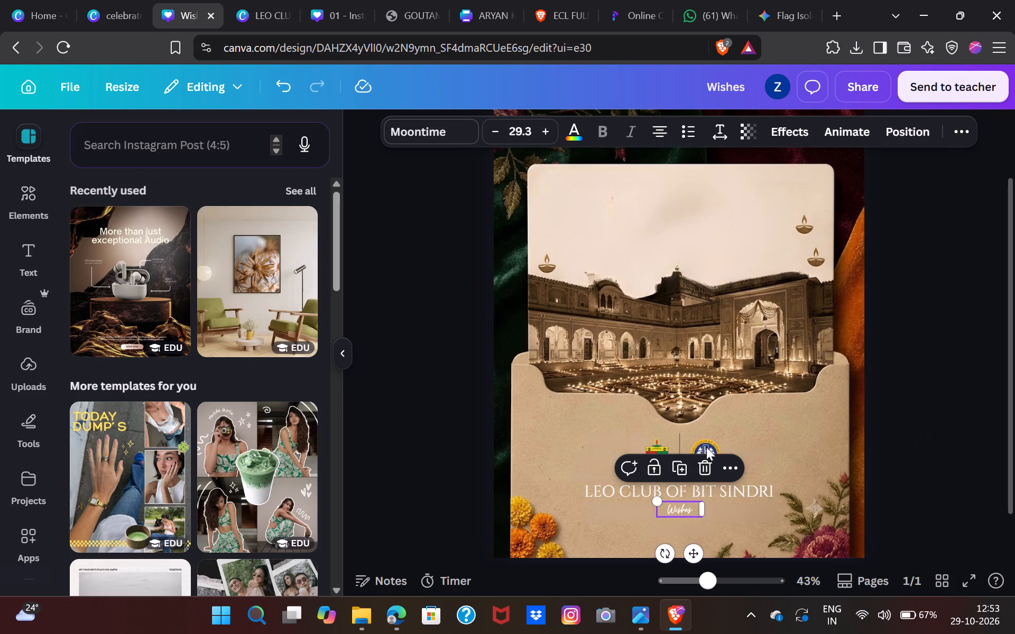
click(891, 392)
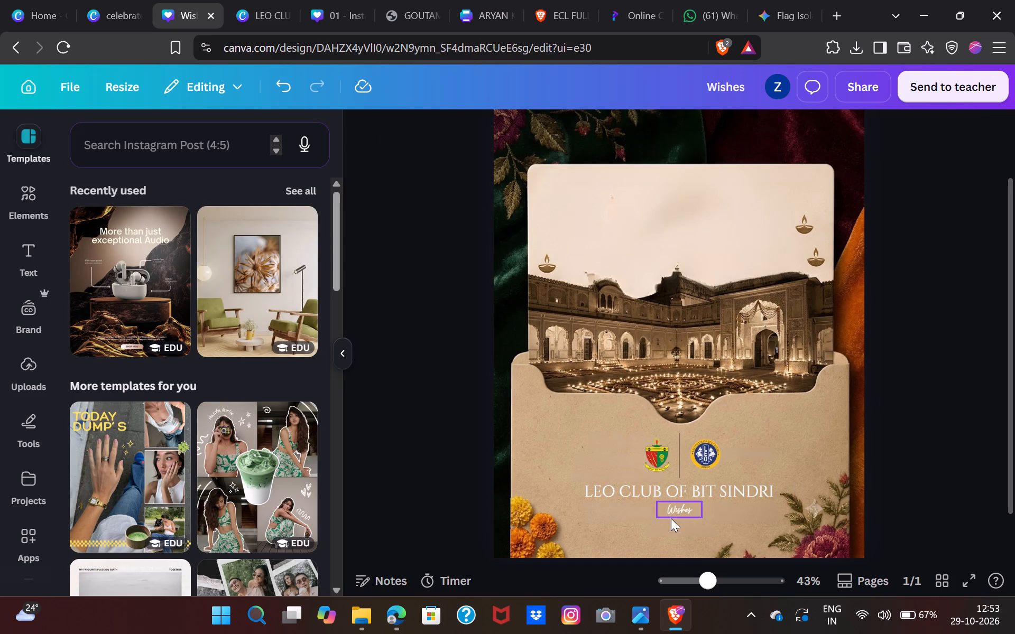
Nudge the "Wishes" text slightly upward, closer to the "LEO CLUB OF BIT SINDRI" line.
click(671, 518)
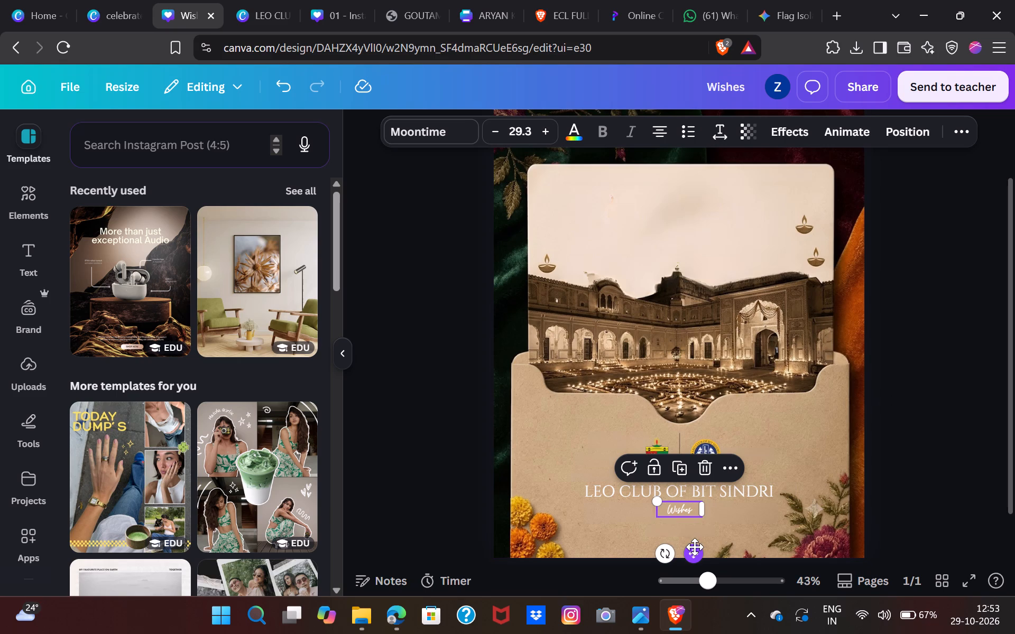
key(Up)
key(Up)
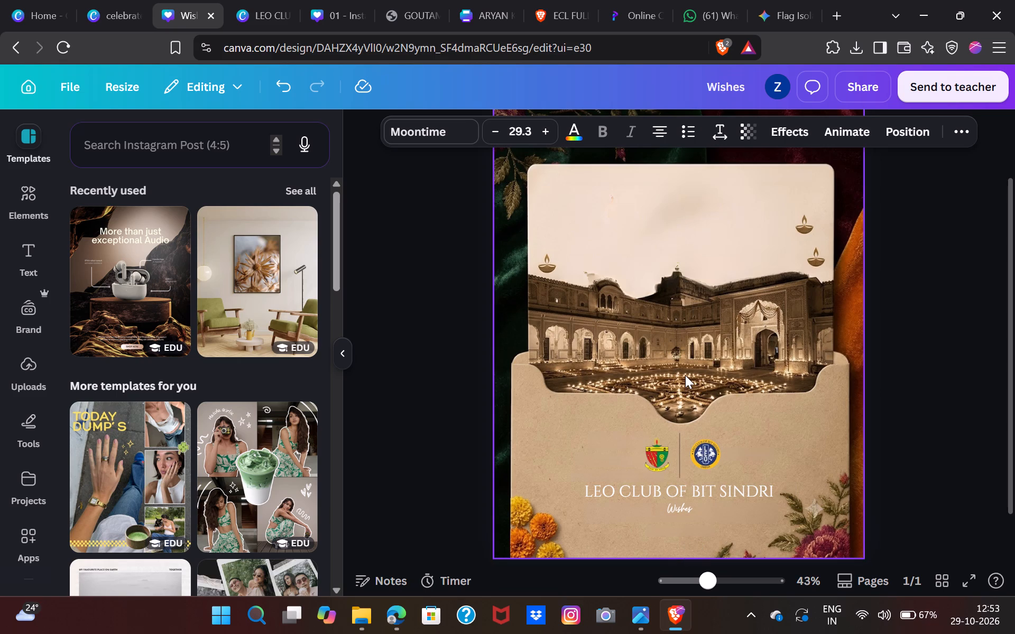
key(Up)
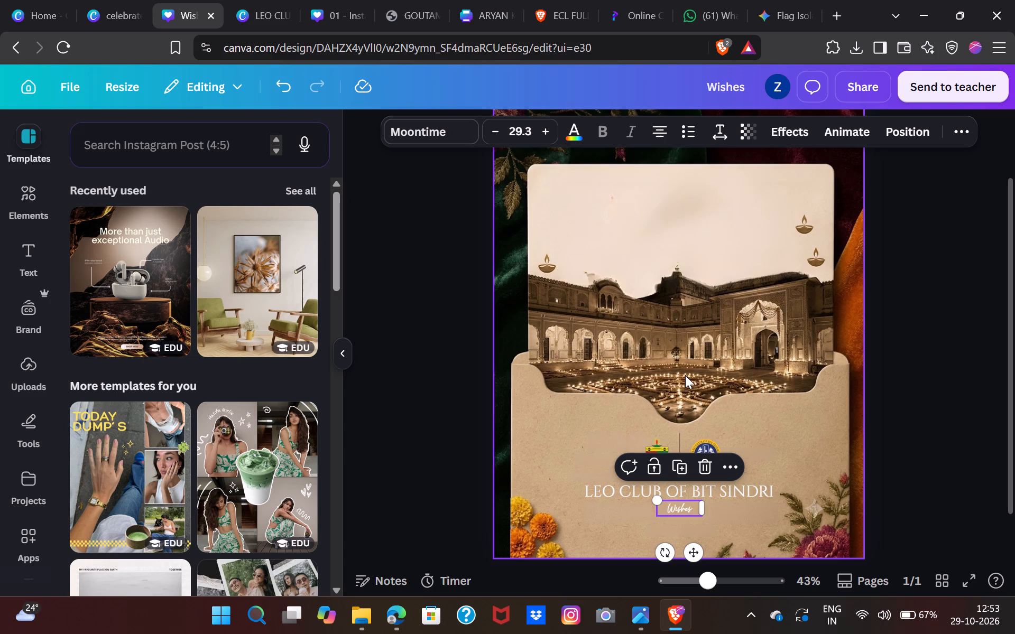
scroll(685, 375, up, 1)
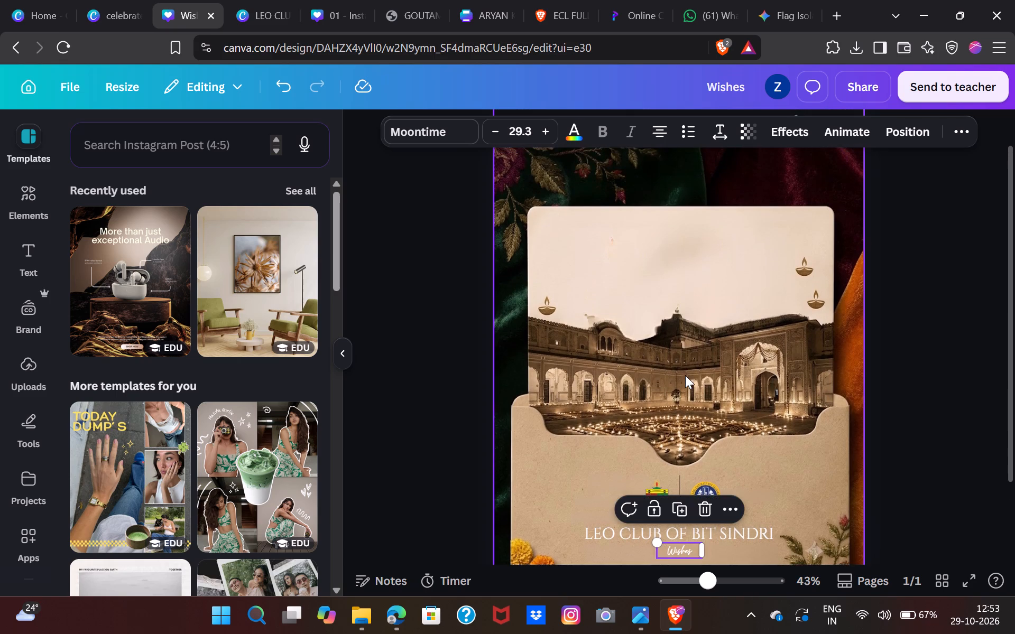
click(878, 416)
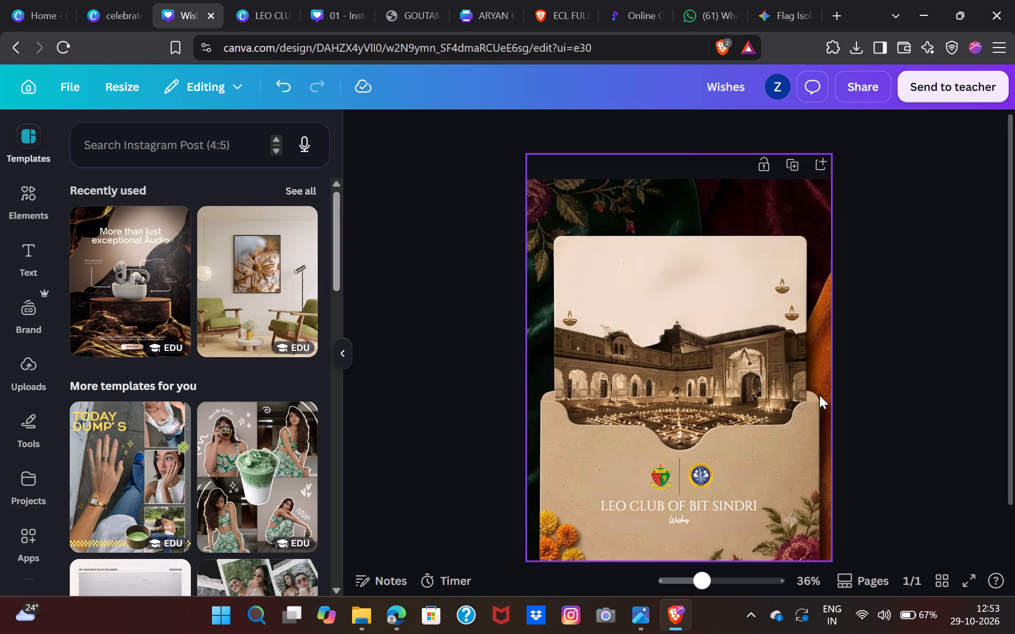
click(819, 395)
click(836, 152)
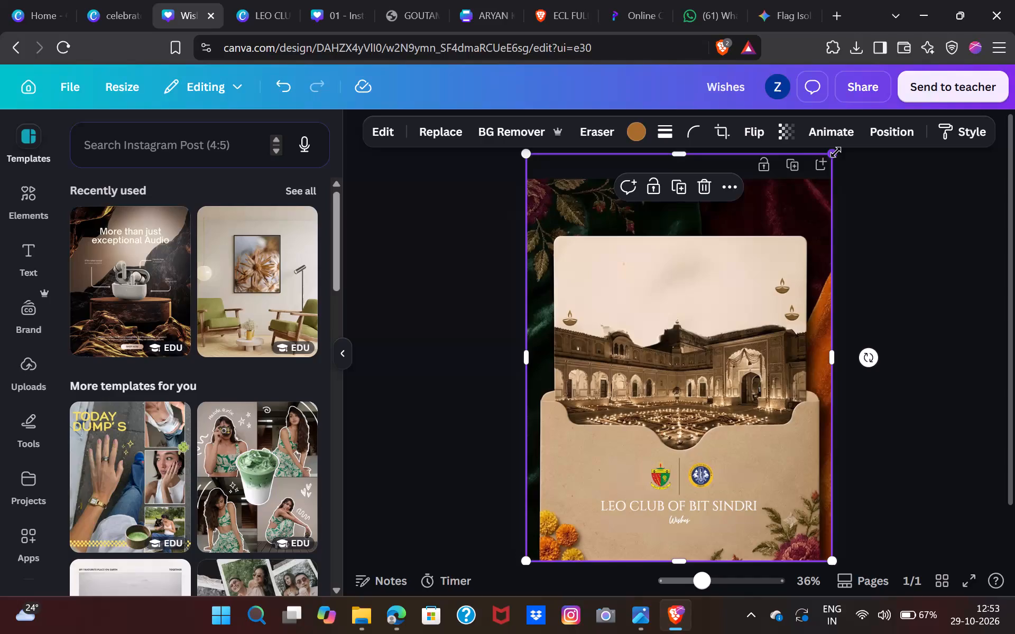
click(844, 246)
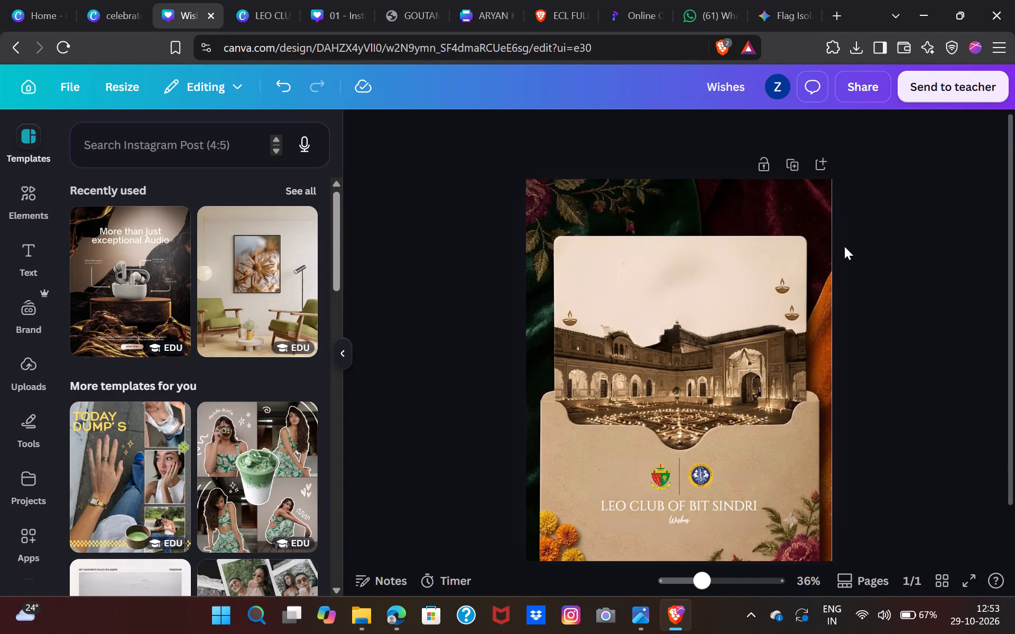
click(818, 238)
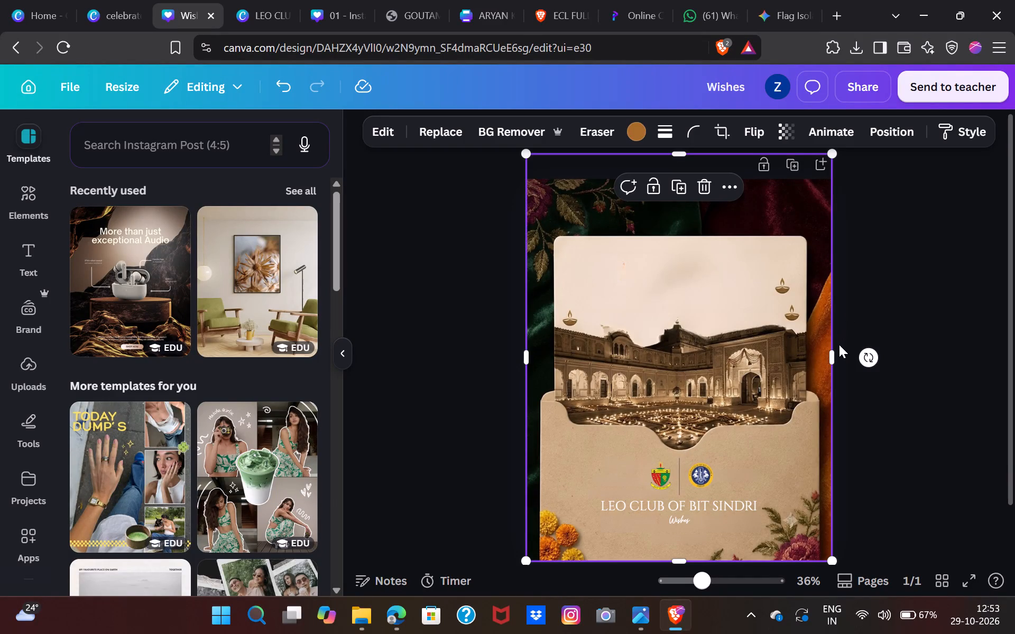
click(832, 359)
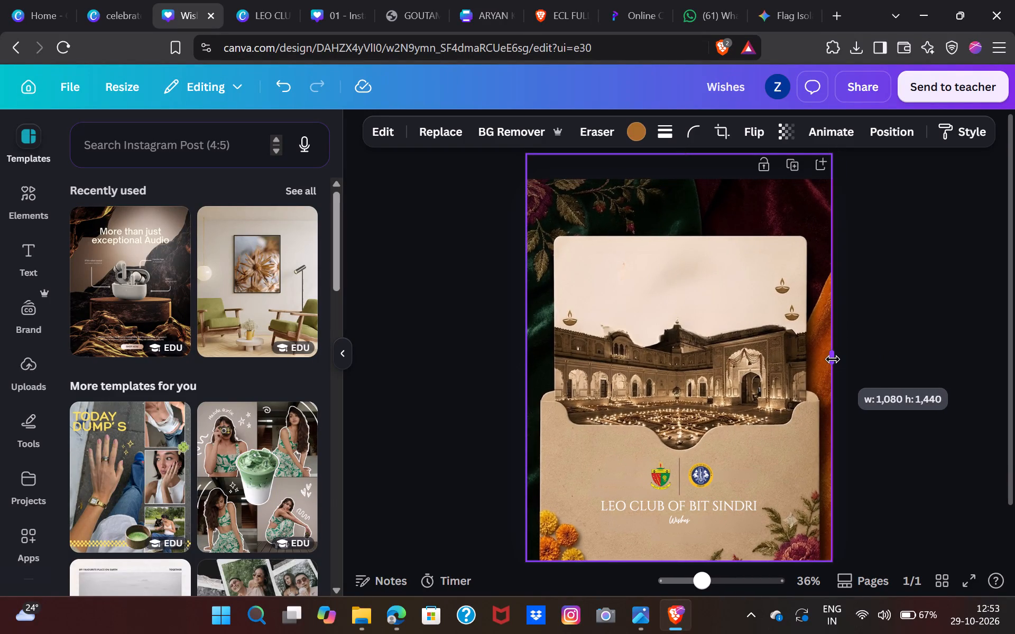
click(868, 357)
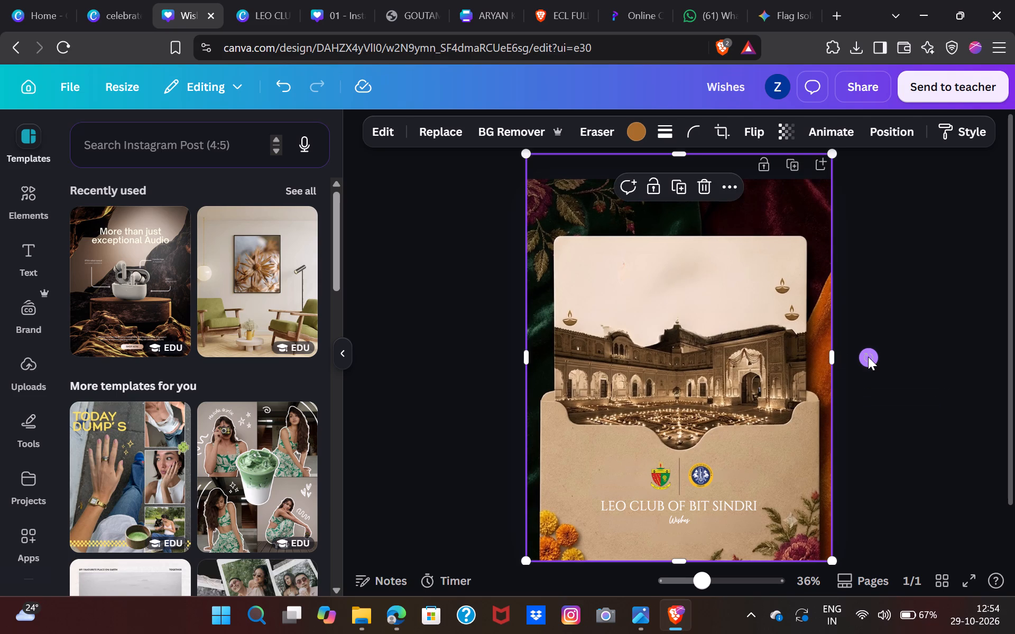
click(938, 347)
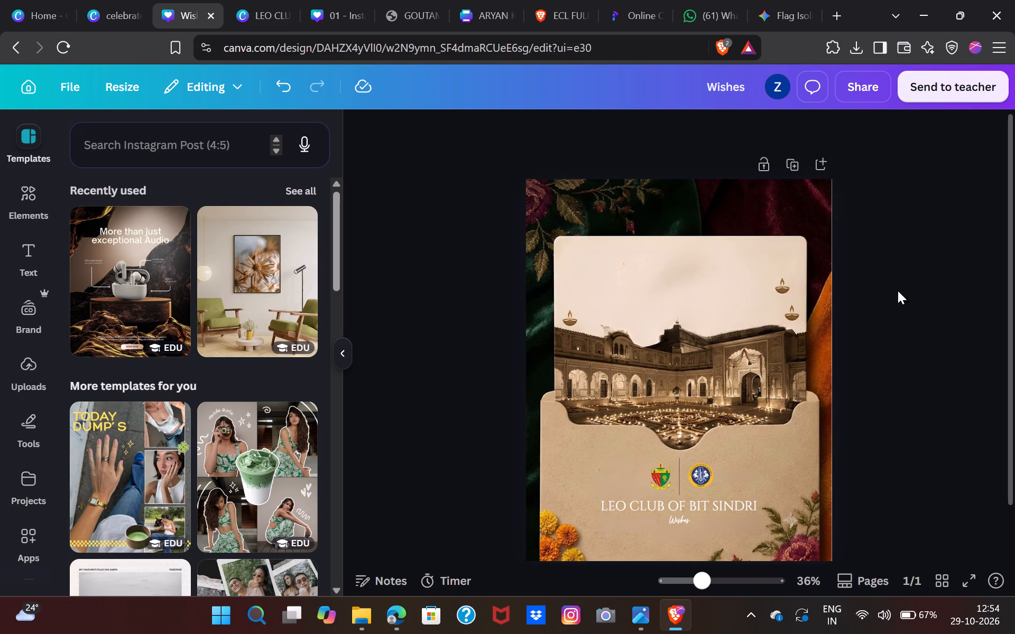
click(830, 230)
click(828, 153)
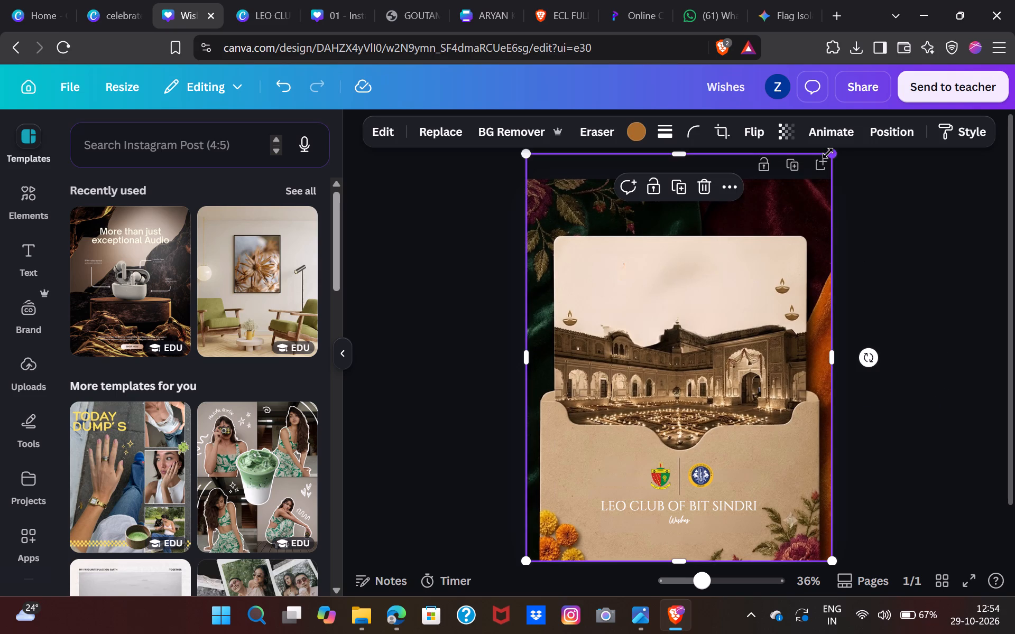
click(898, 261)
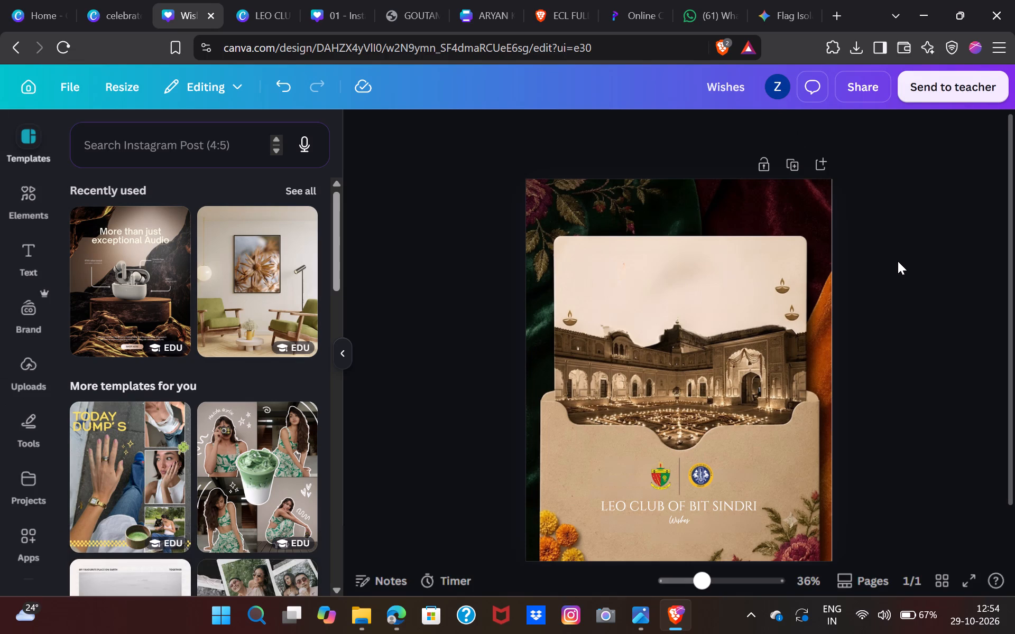
Widen the poster background image past the page's right edge, to about 1098 px wide.
click(724, 325)
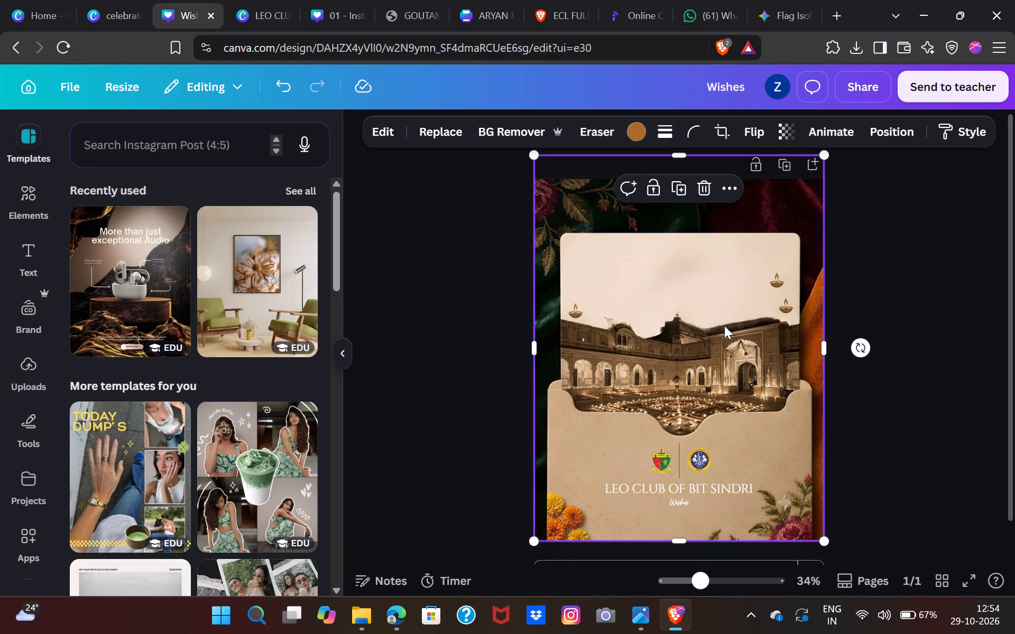
drag(825, 350, 827, 350)
drag(827, 350, 830, 350)
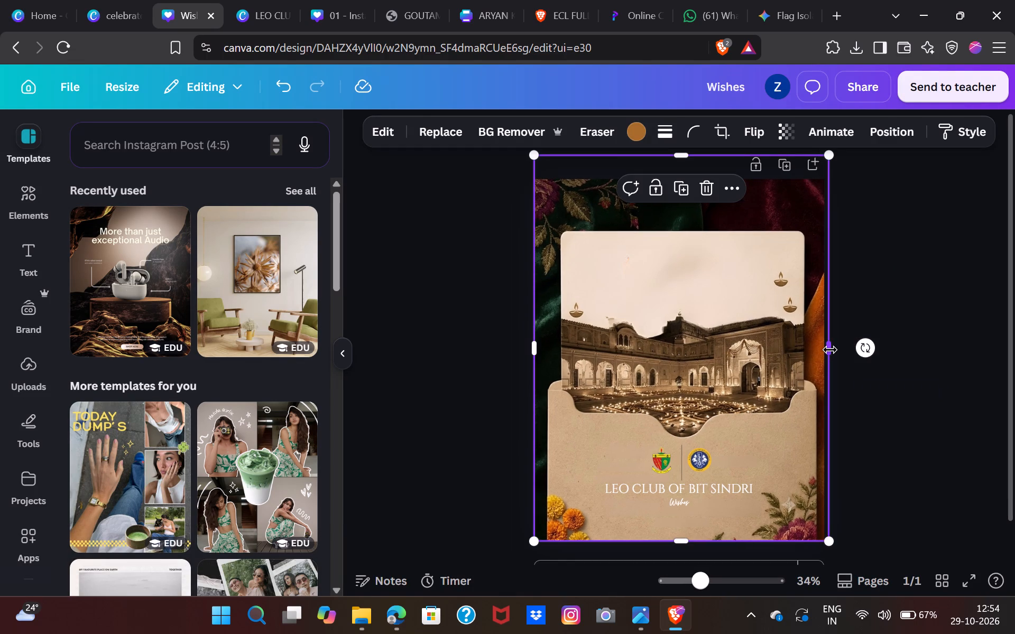
Align the widened background image to the horizontal centre of the page.
click(882, 123)
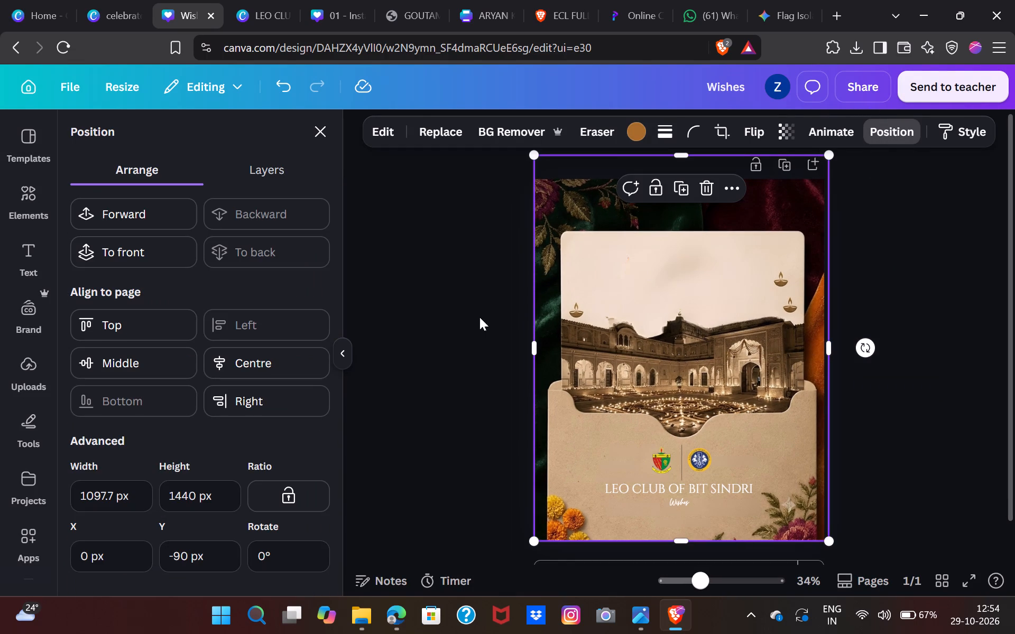
click(278, 364)
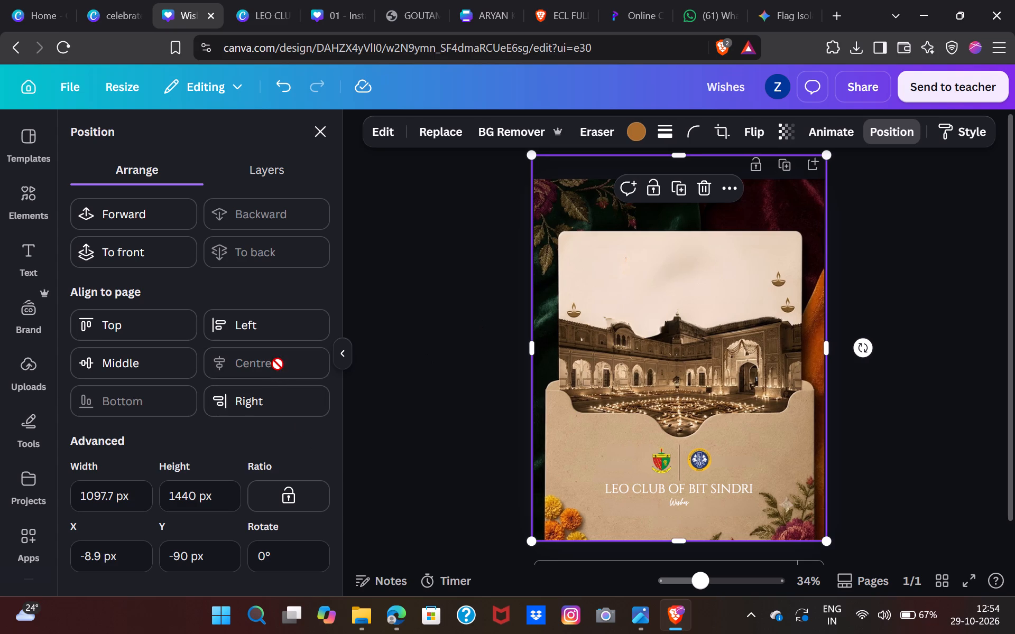
click(593, 452)
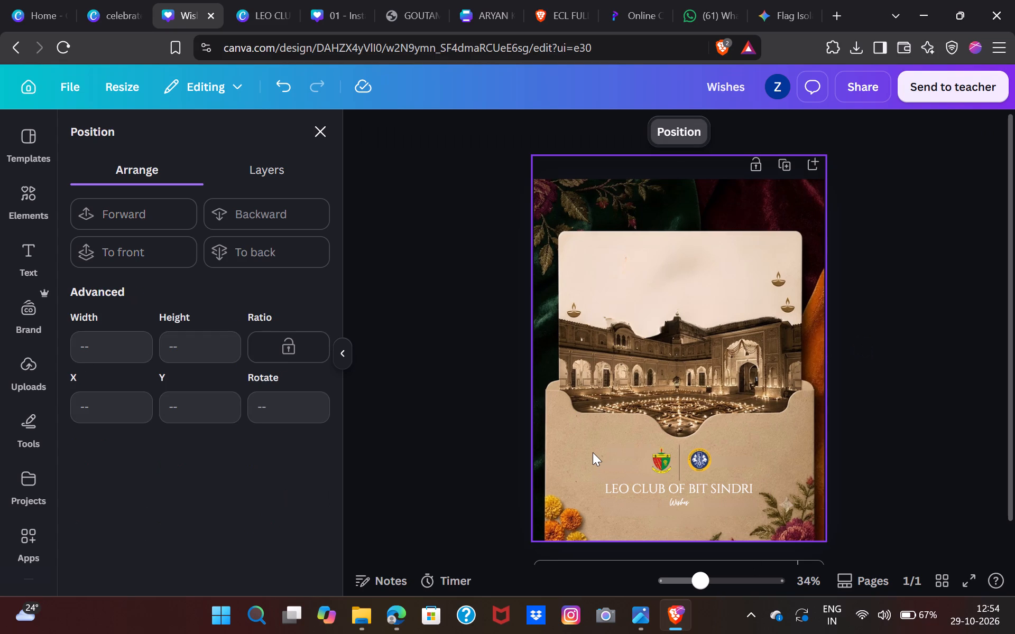
click(593, 452)
click(457, 461)
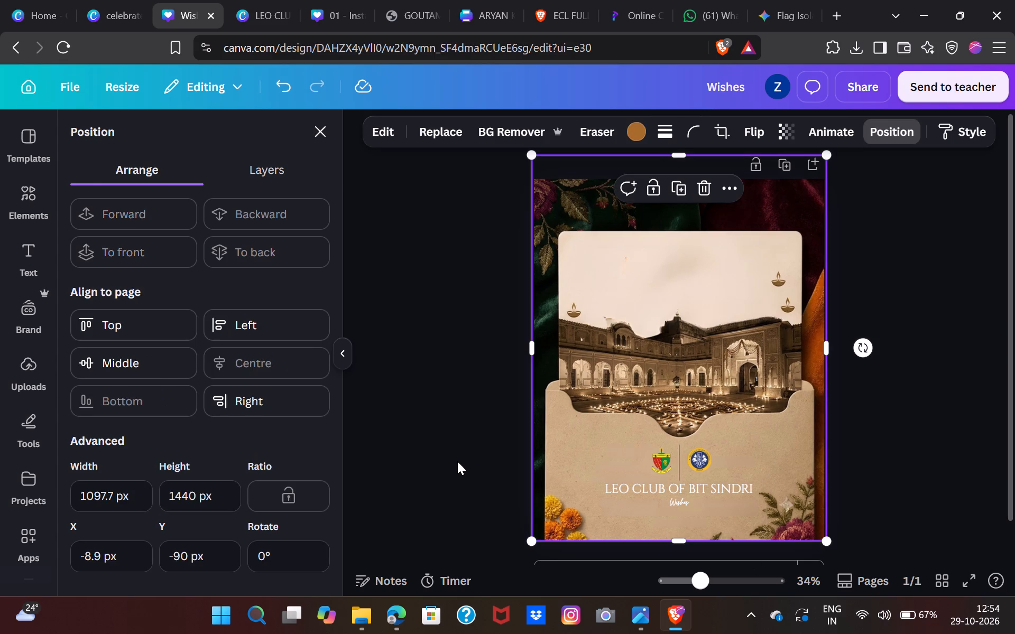
click(450, 482)
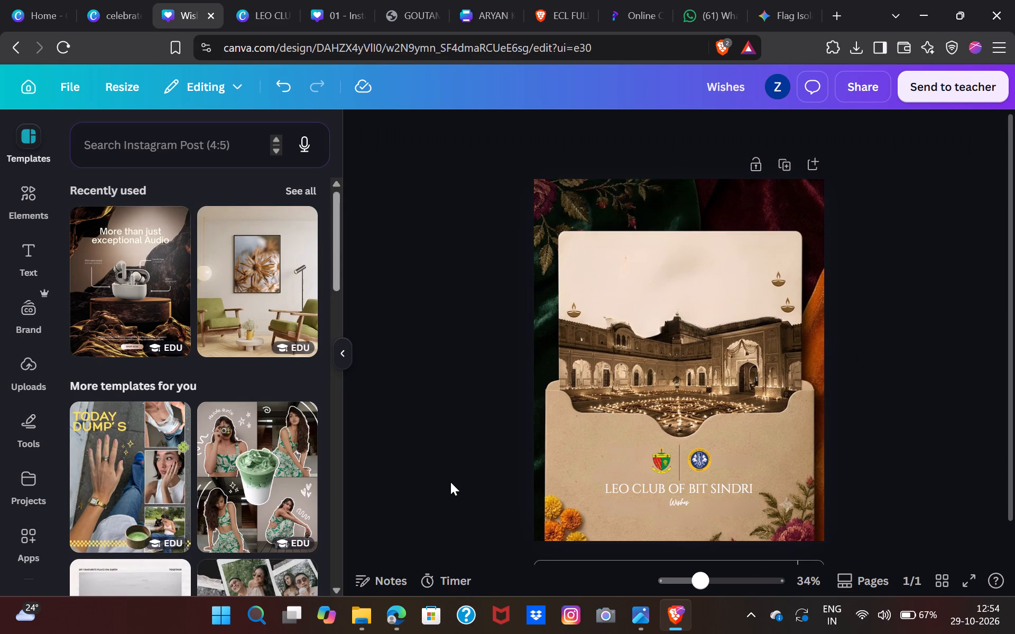
Move the two logos, the "LEO CLUB OF BIT SINDRI" line and the "Wishes" text together slightly downward.
drag(628, 433, 671, 473)
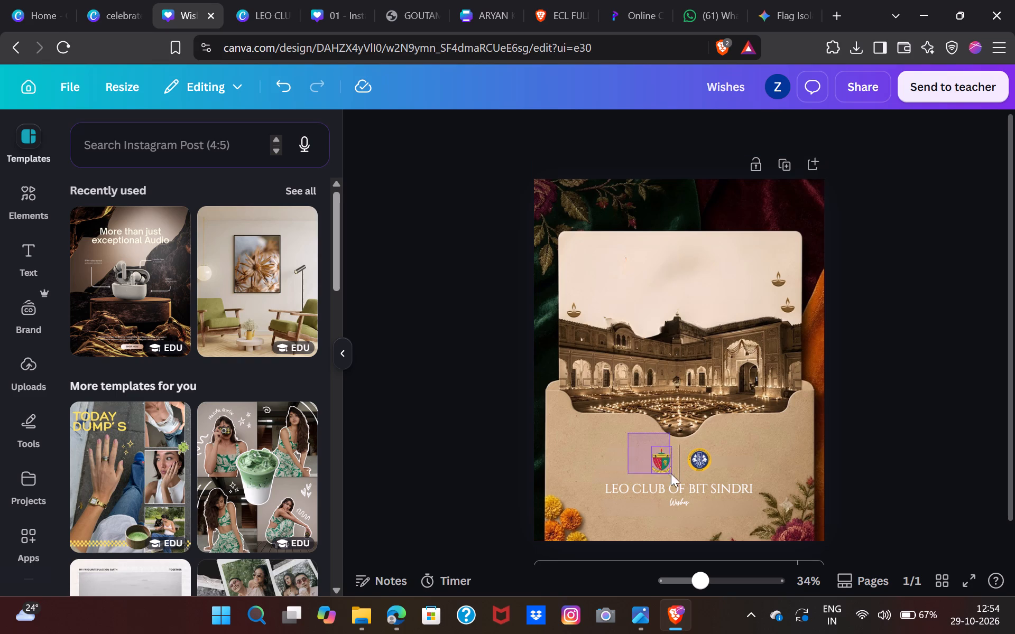
drag(671, 473, 711, 508)
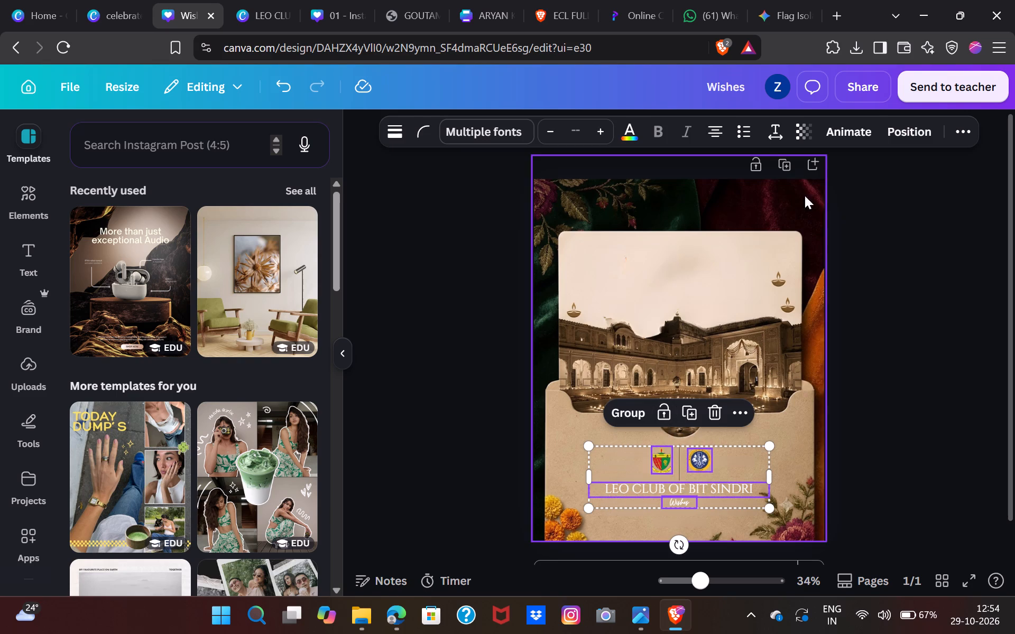
click(674, 486)
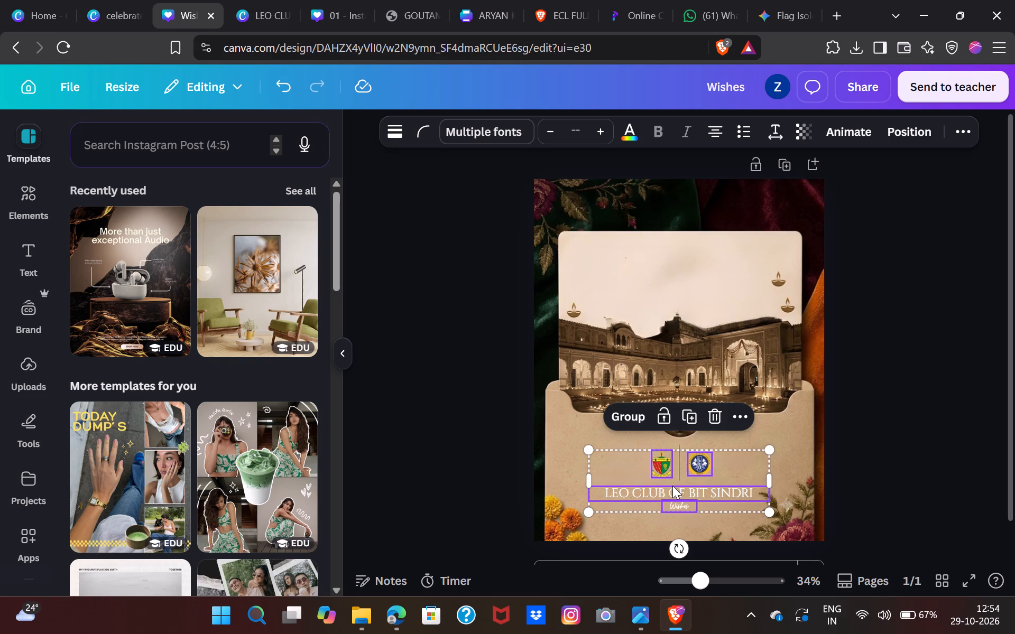
click(918, 526)
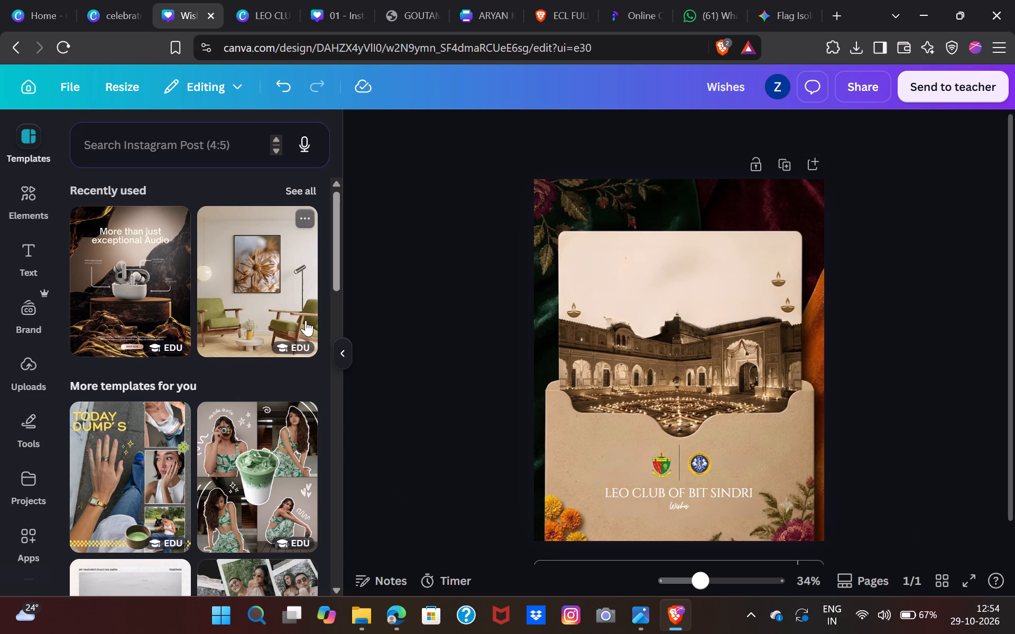
Search the templates for "diwali" and add the cream Diwali design with the teal diya as a new page.
click(179, 136)
text(diwali)
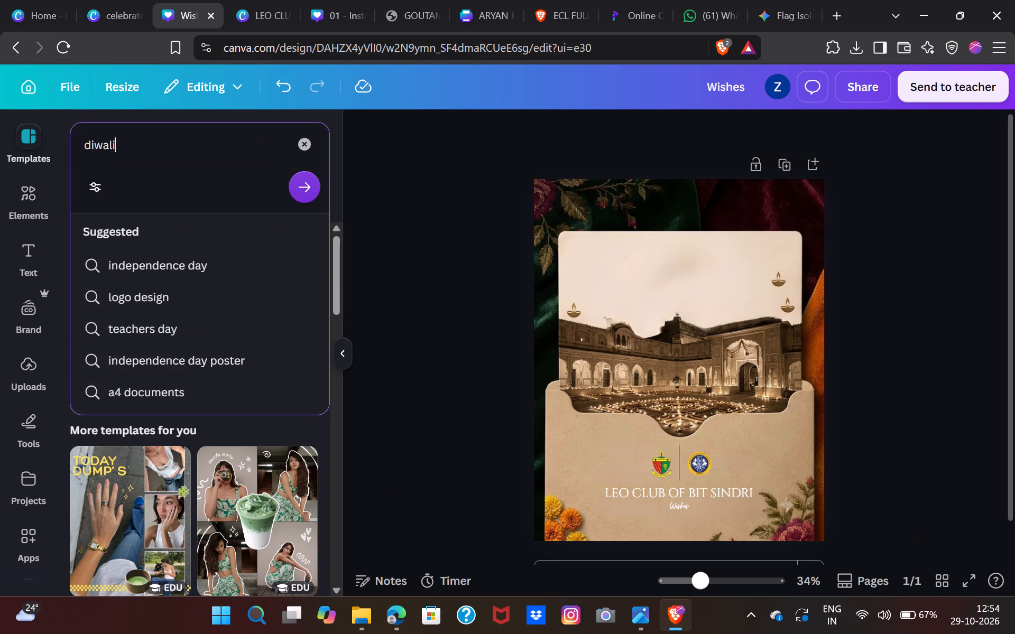
key(Return)
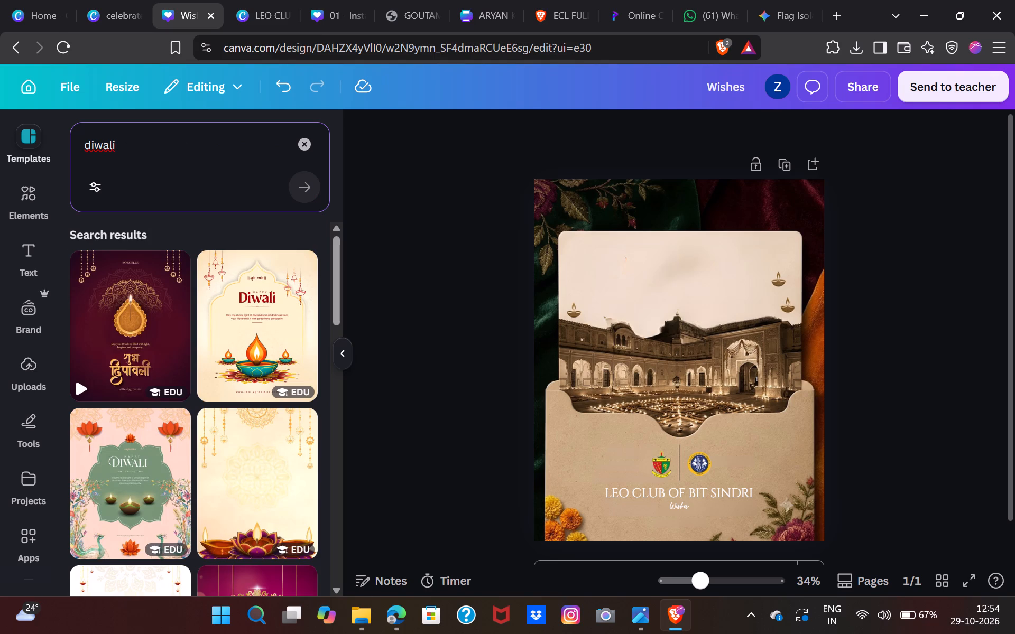
scroll(267, 365, down, 1)
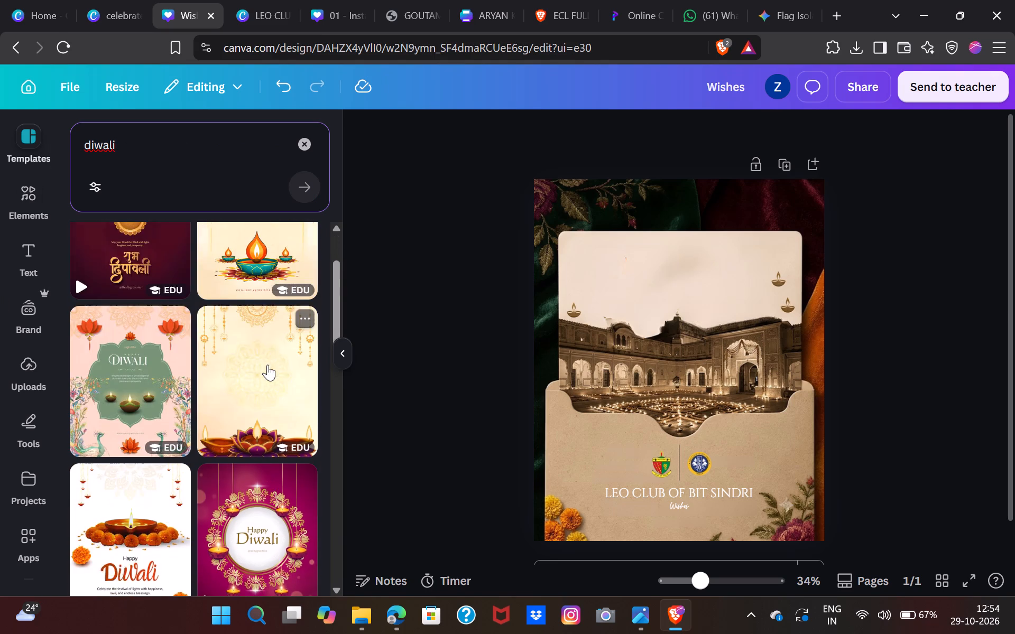
scroll(267, 365, down, 2)
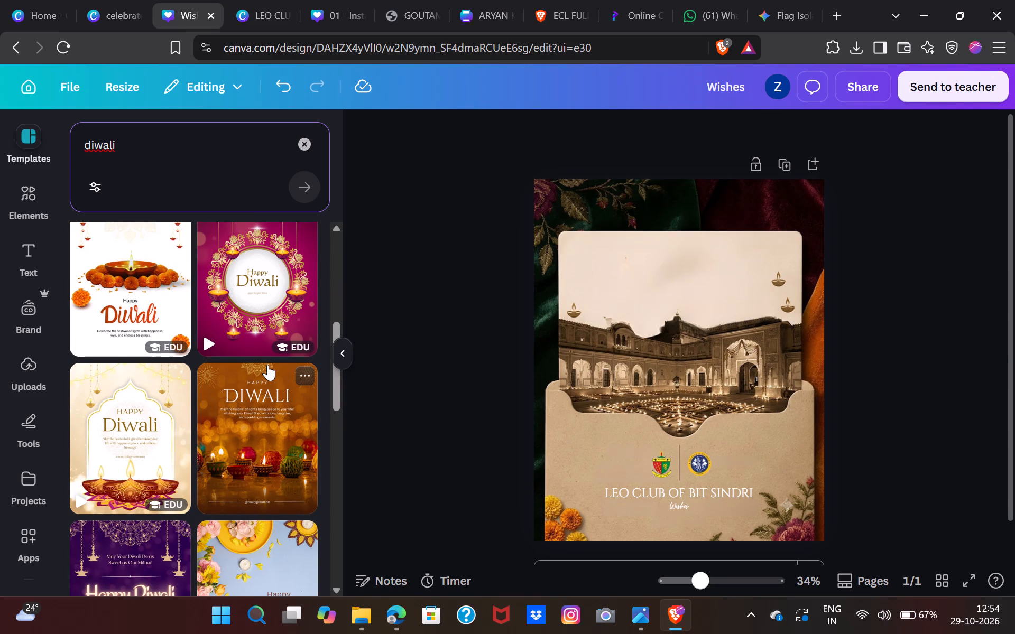
scroll(267, 365, up, 1)
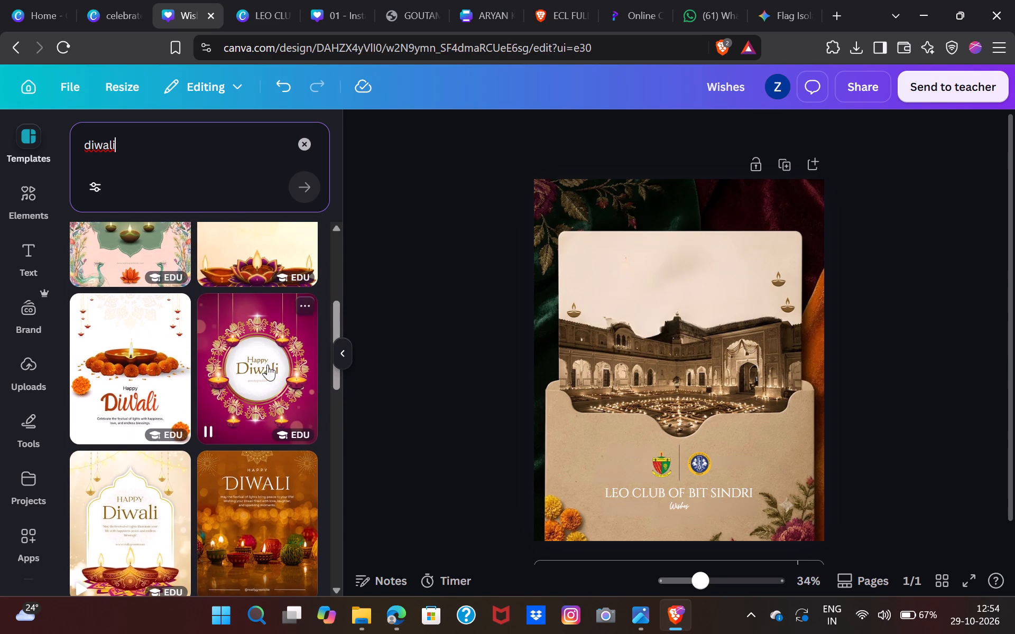
scroll(267, 365, up, 5)
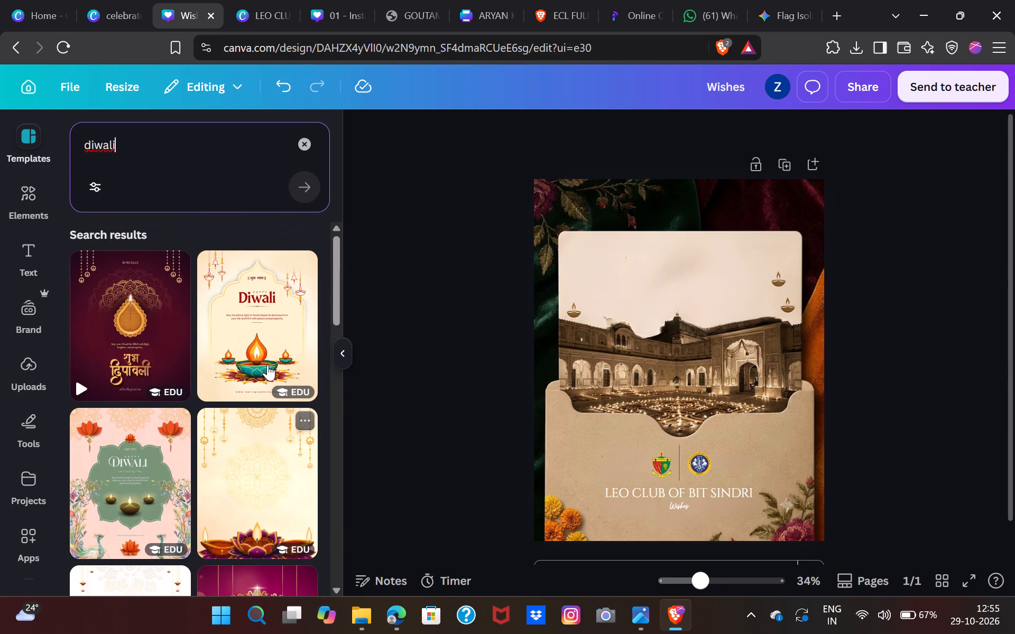
click(242, 322)
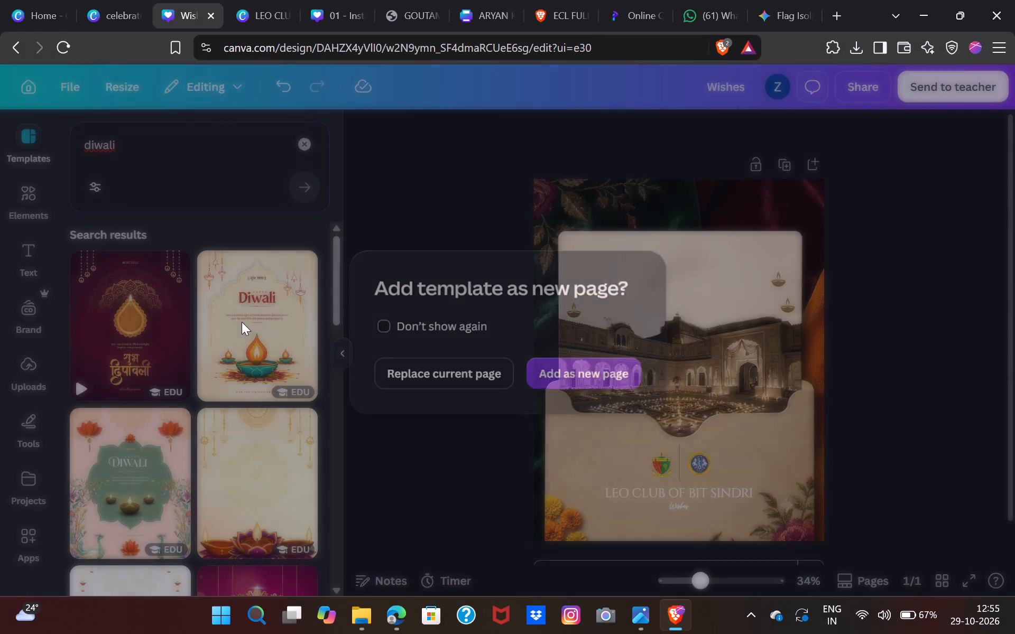
click(551, 361)
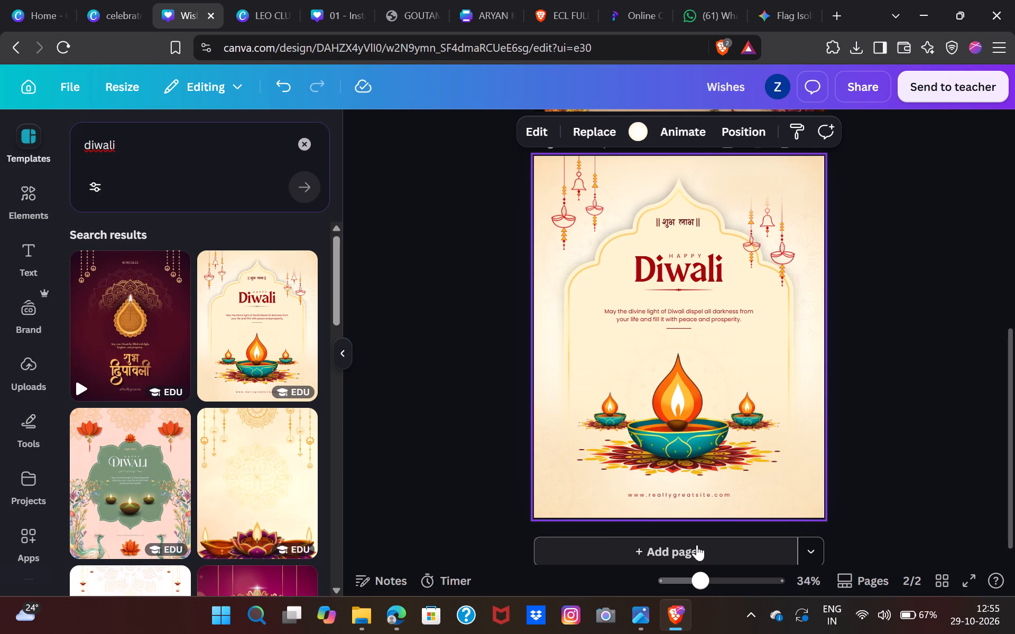
Select the red "Diwali" heading on the added template page.
click(723, 262)
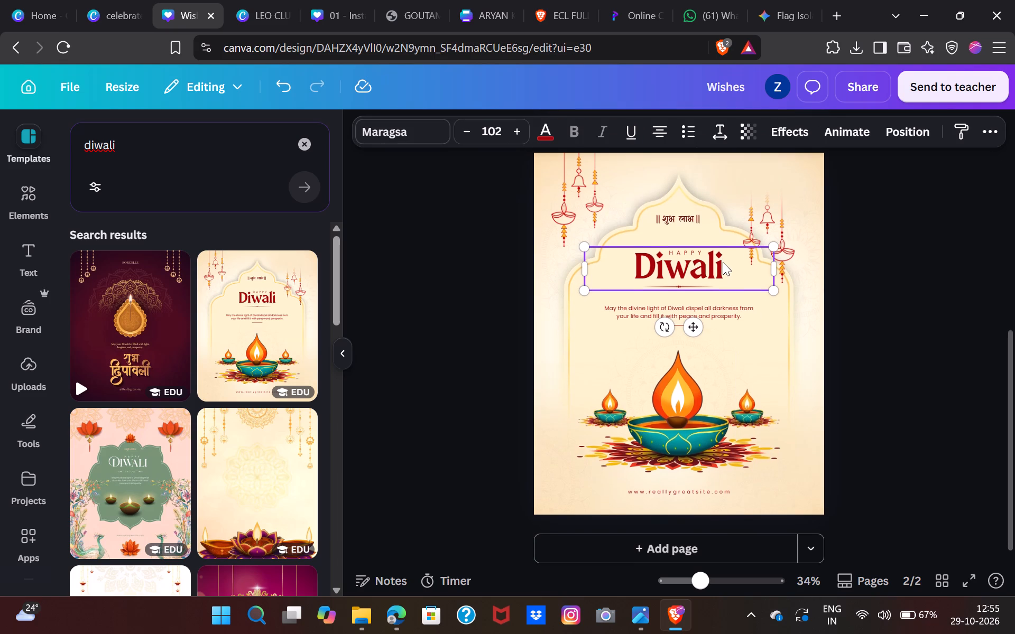
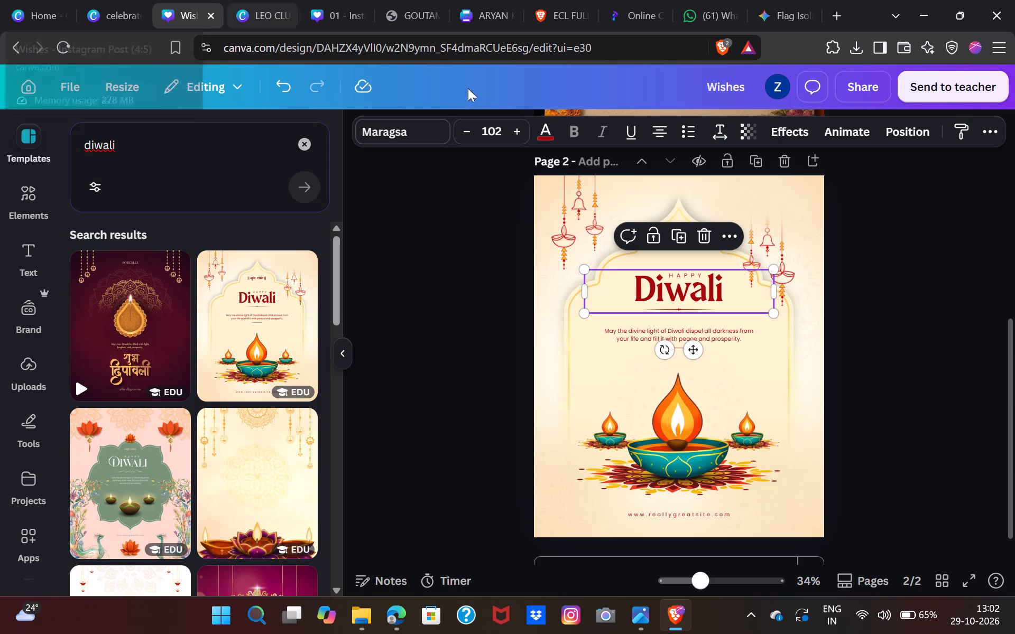
click(468, 308)
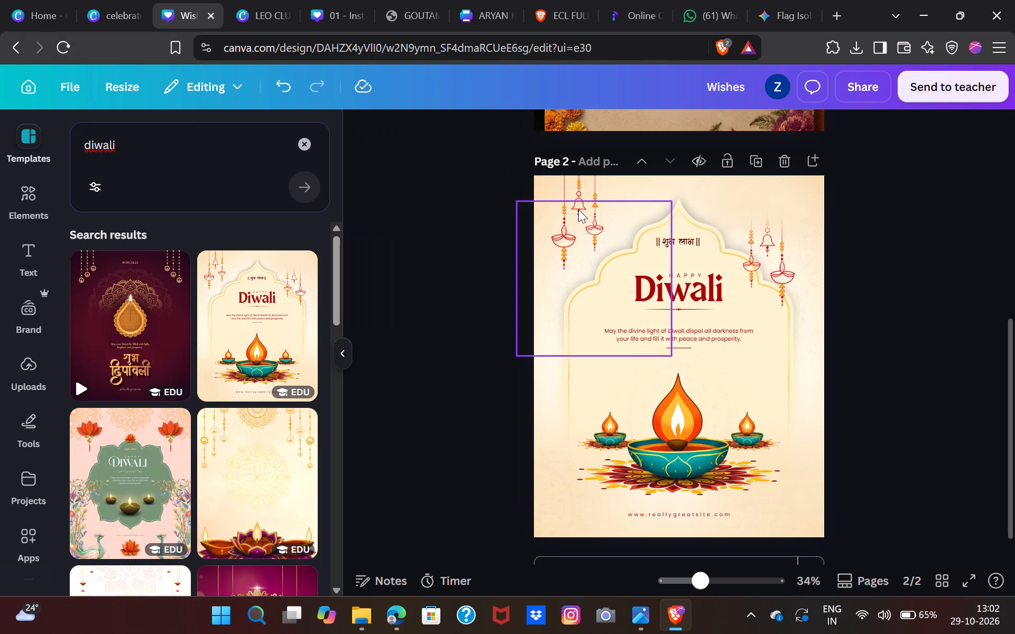
click(580, 209)
key(BackSpace)
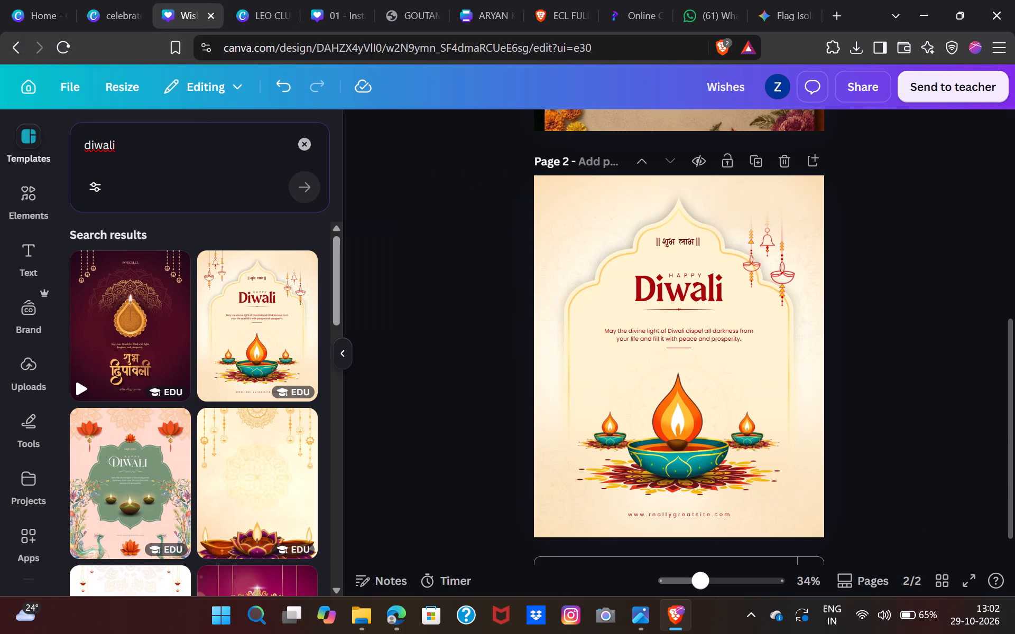
click(803, 274)
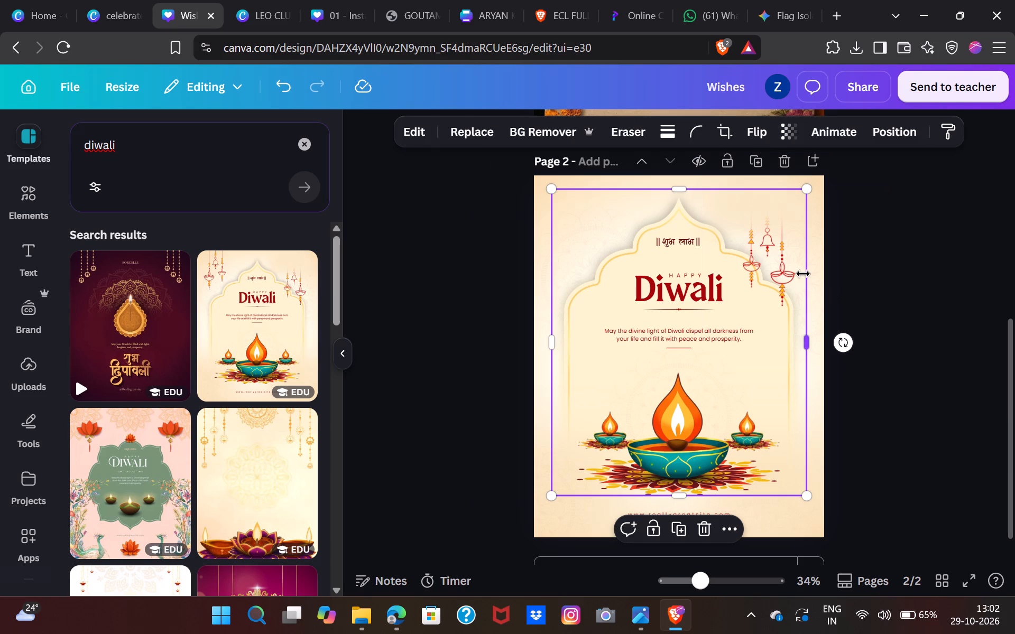
click(771, 256)
key(BackSpace)
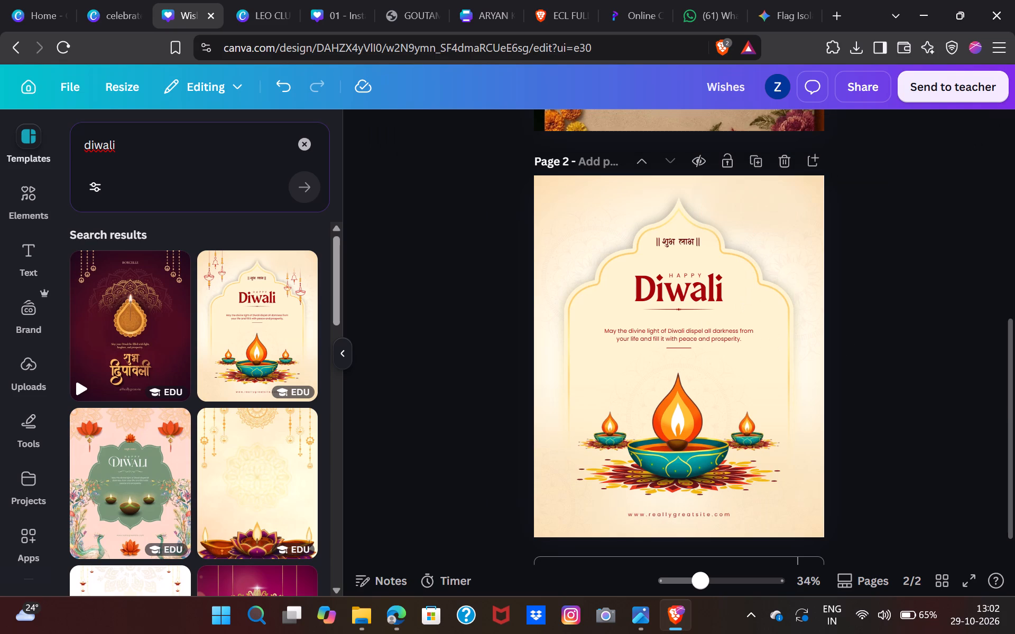
Copy the grouped "LEO CLUB OF BIT SINDRI" header with logos from page 7 of the celebrates design onto the Diwali page in Wishes.
click(232, 18)
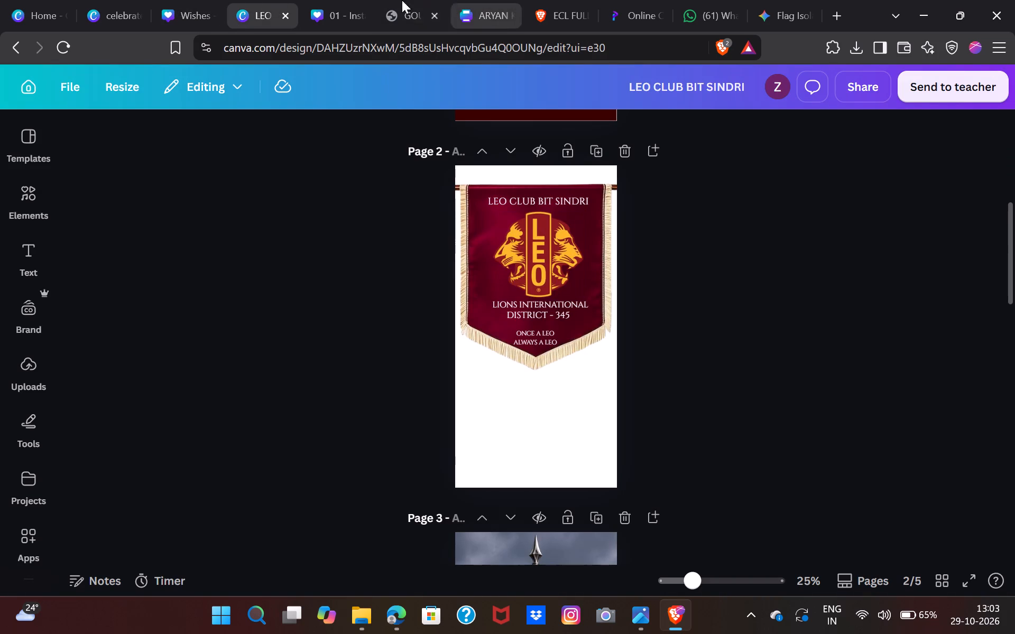
click(123, 1)
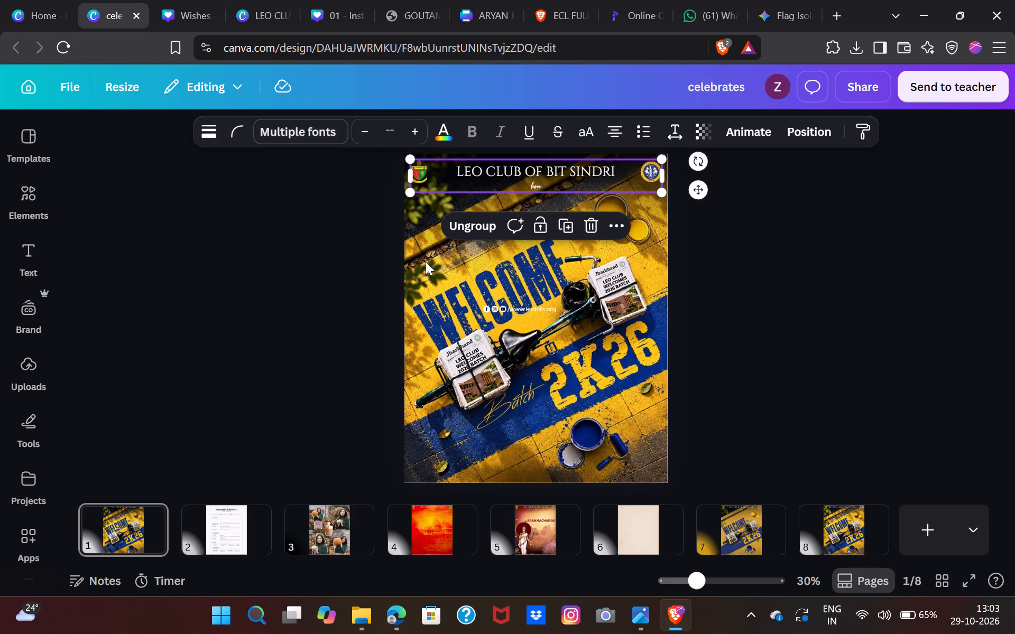
click(306, 271)
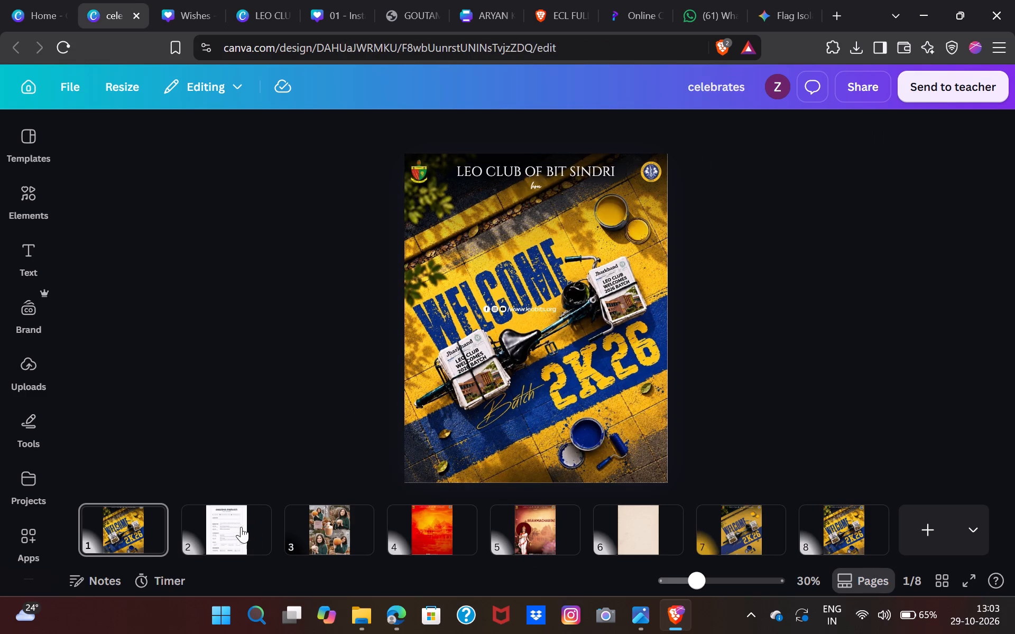
click(343, 532)
click(413, 541)
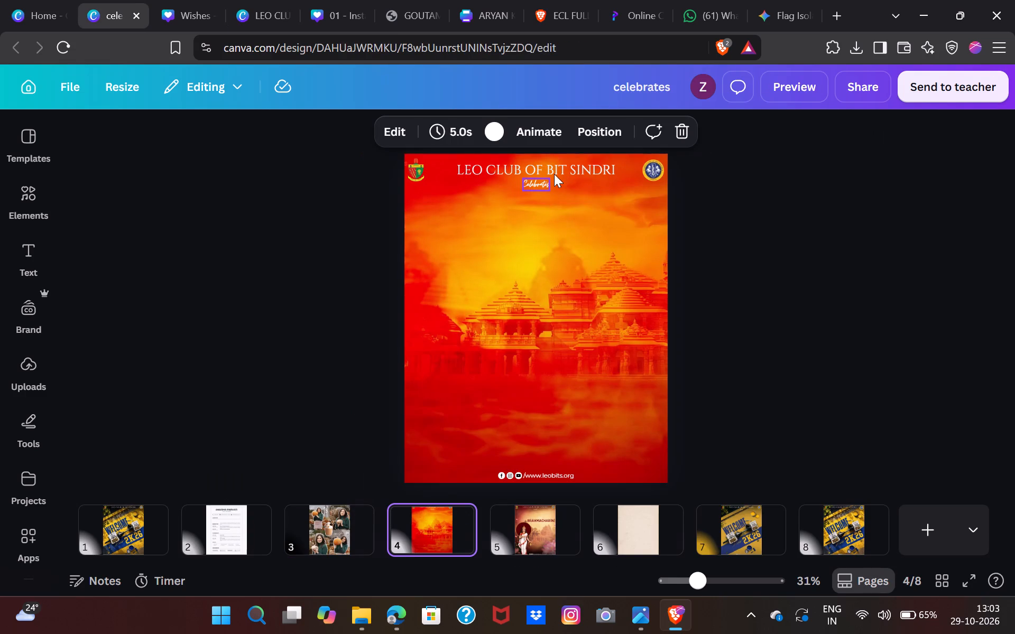
click(744, 534)
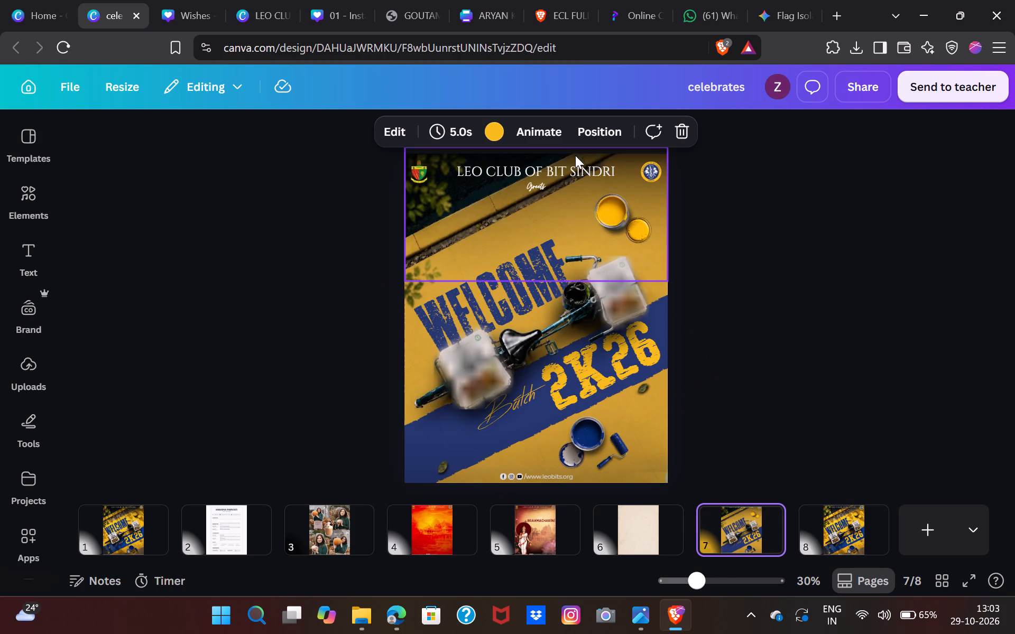
click(559, 175)
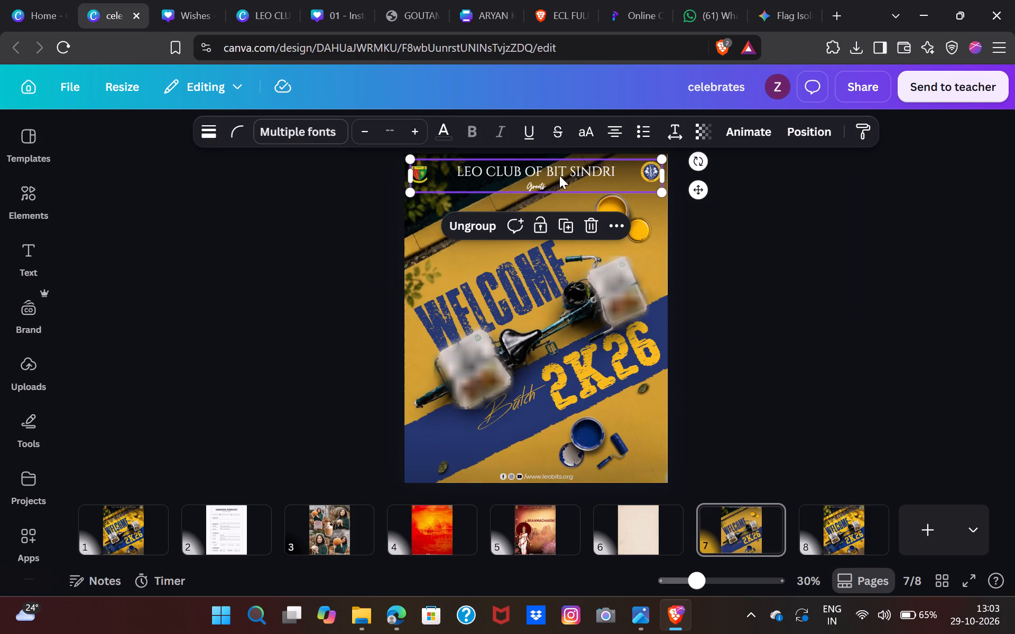
key(ctrl+c)
click(191, 0)
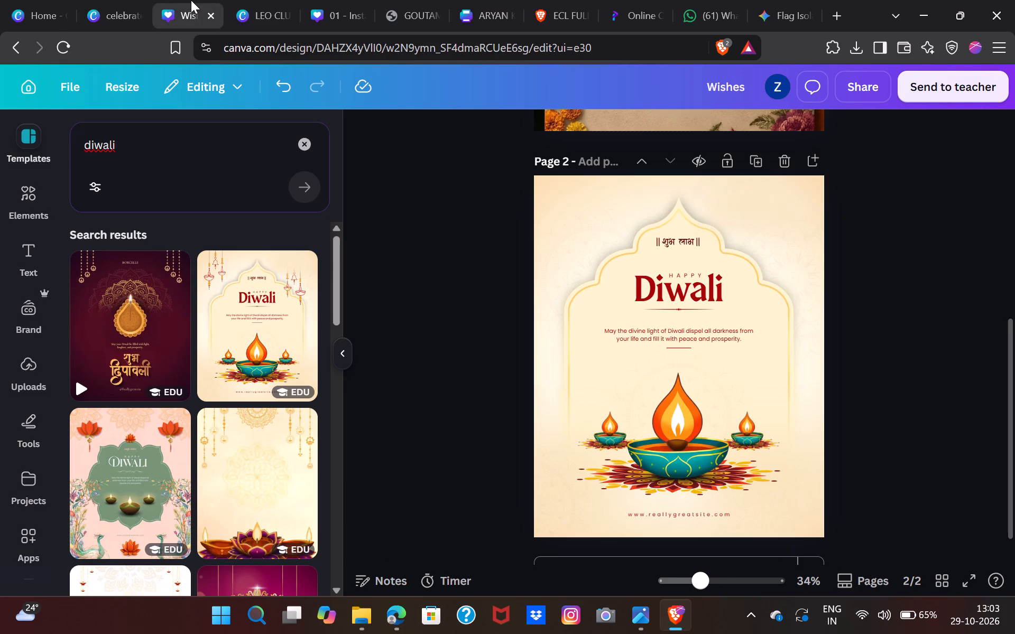
click(583, 337)
key(ctrl+v)
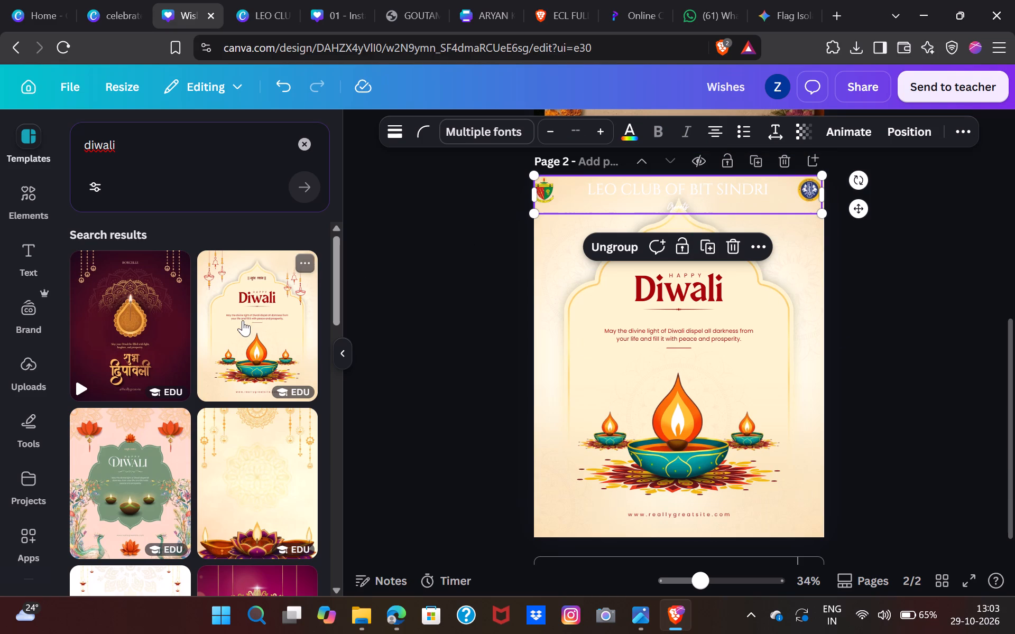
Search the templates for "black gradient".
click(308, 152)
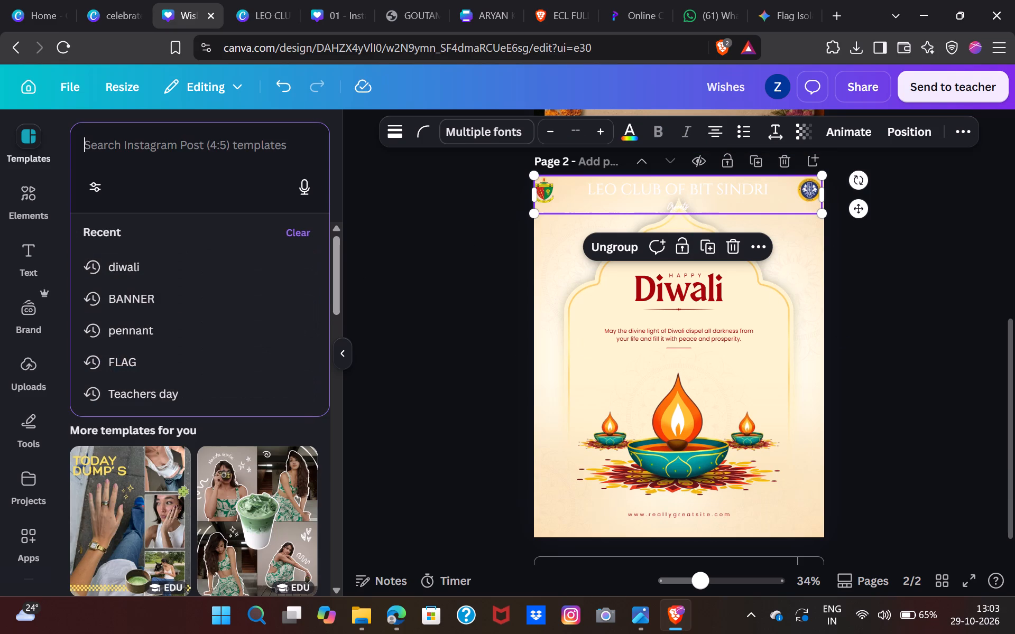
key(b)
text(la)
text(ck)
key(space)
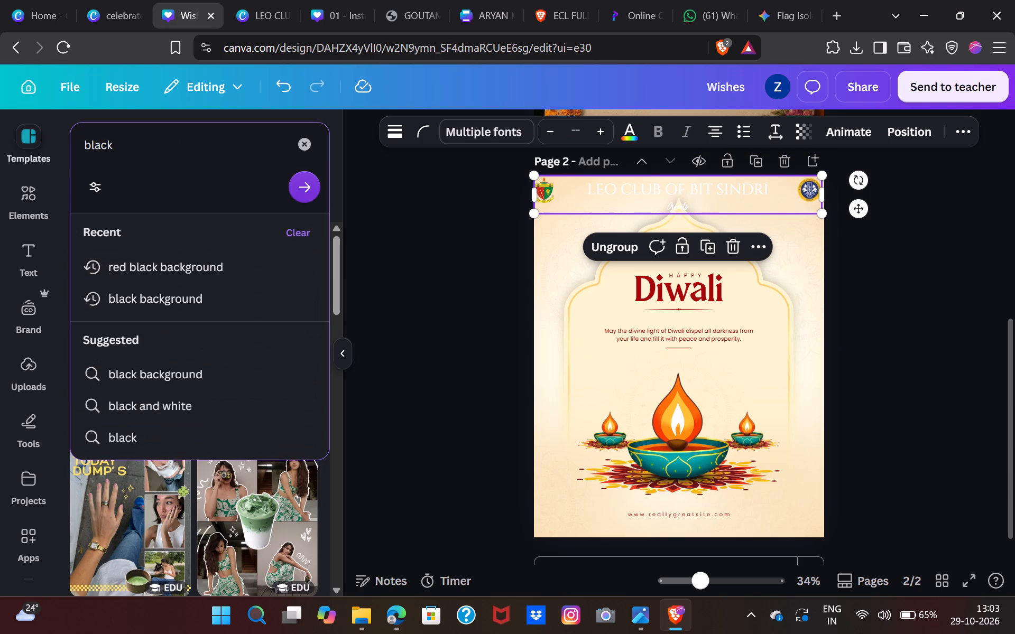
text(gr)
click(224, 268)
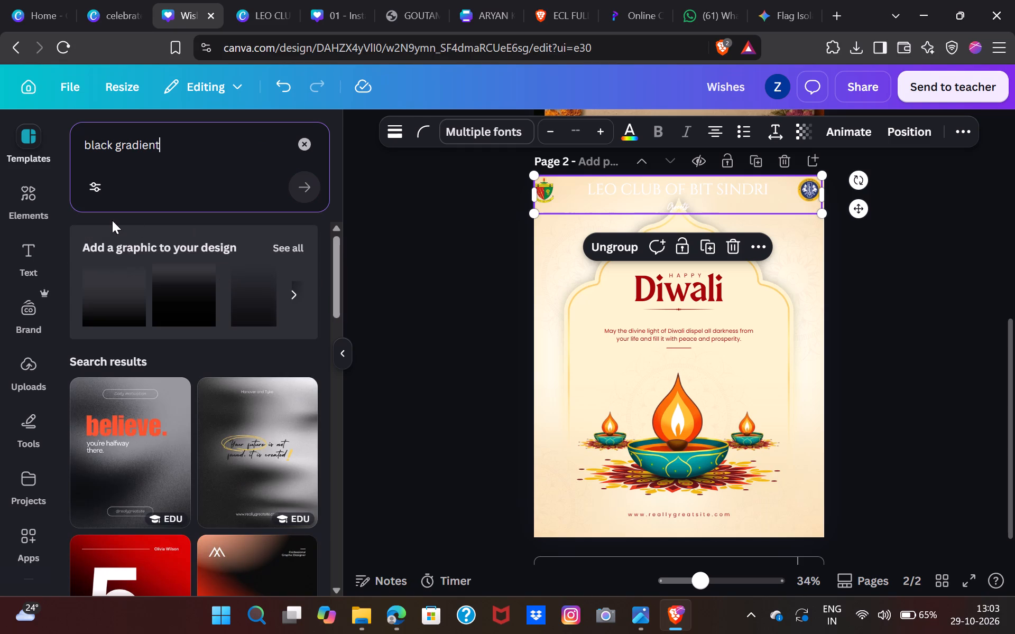
Search the elements for "black gradient" and add a black fade graphic to the Diwali page.
click(20, 198)
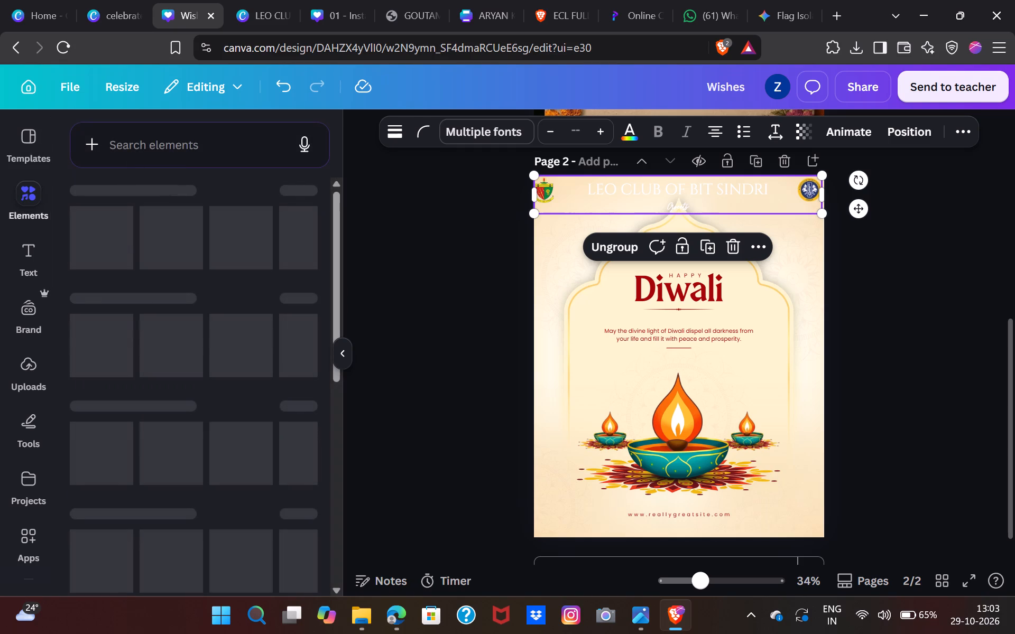
click(198, 157)
text(bla)
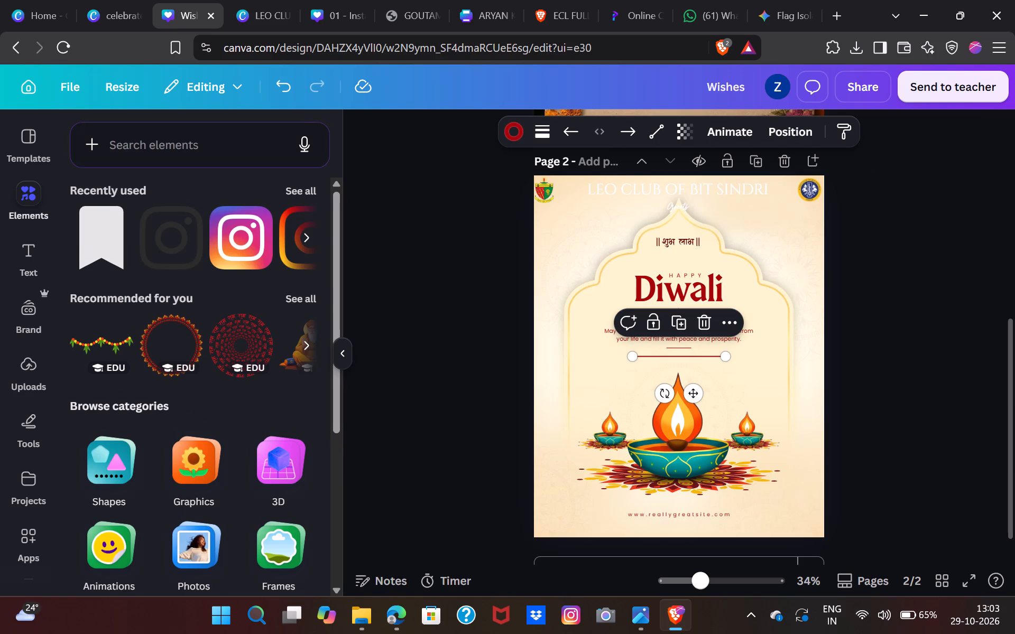
click(151, 154)
key(b)
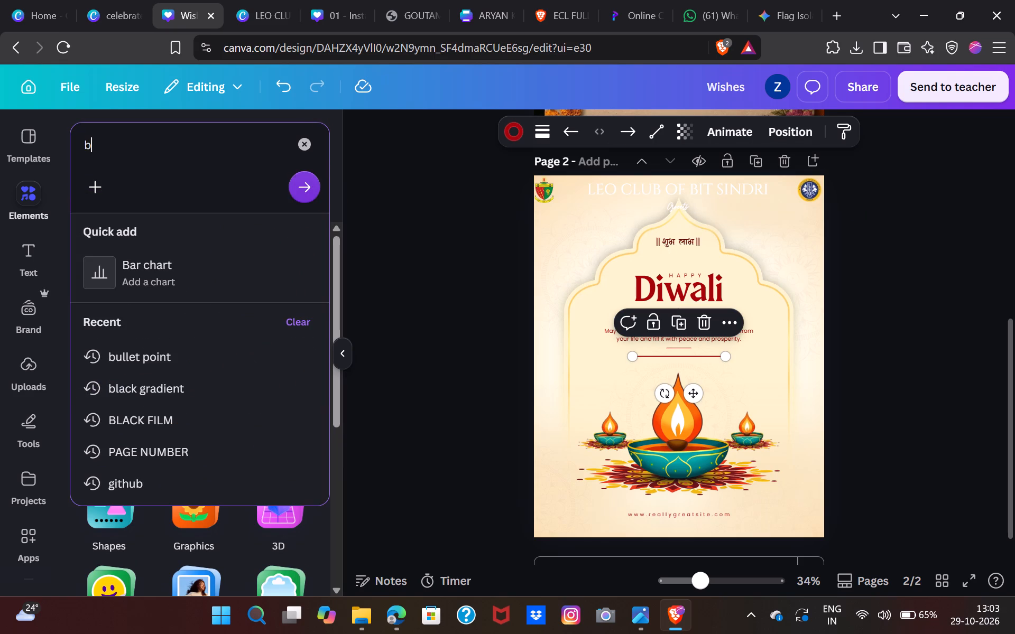
text(lack)
key(space)
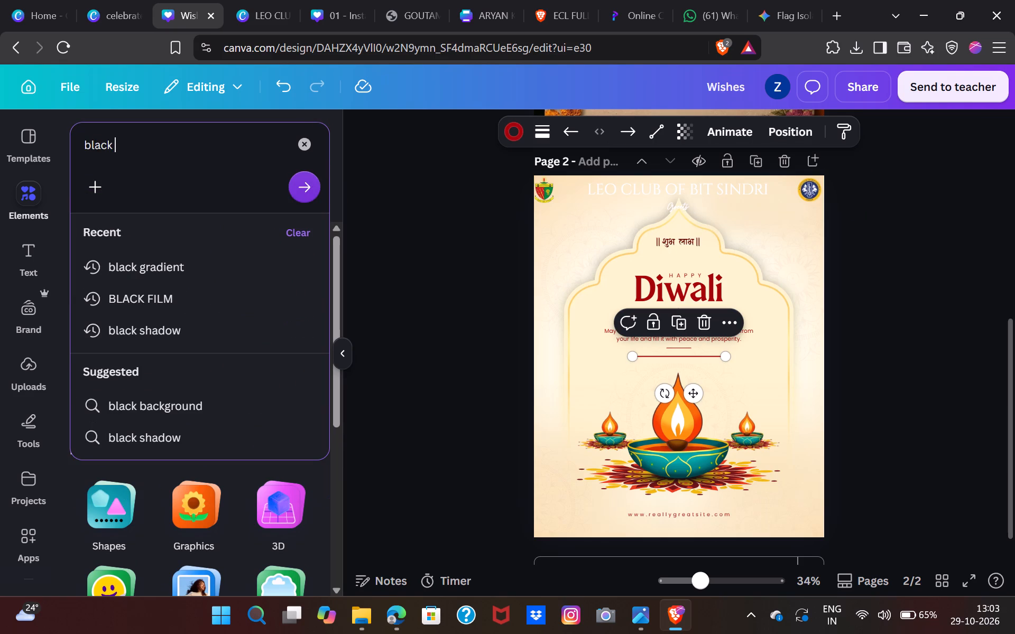
click(152, 270)
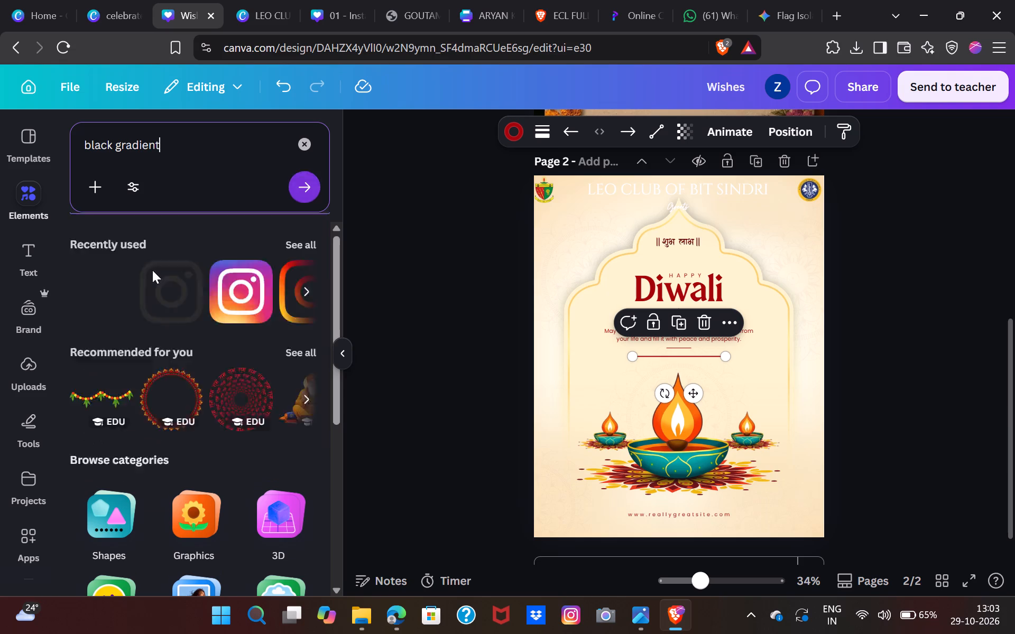
click(152, 270)
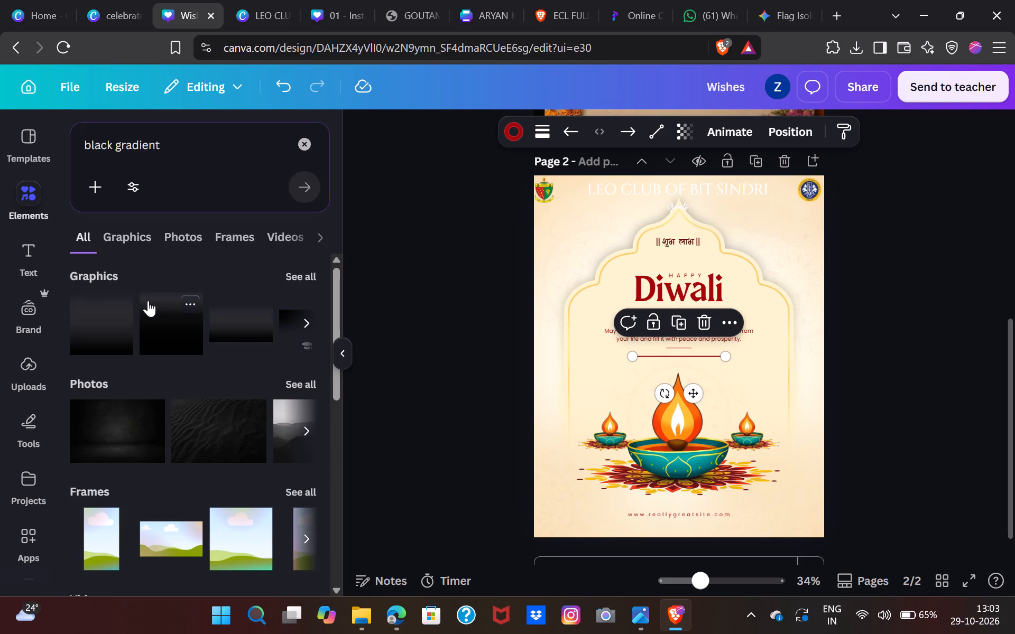
scroll(214, 301, left, 2)
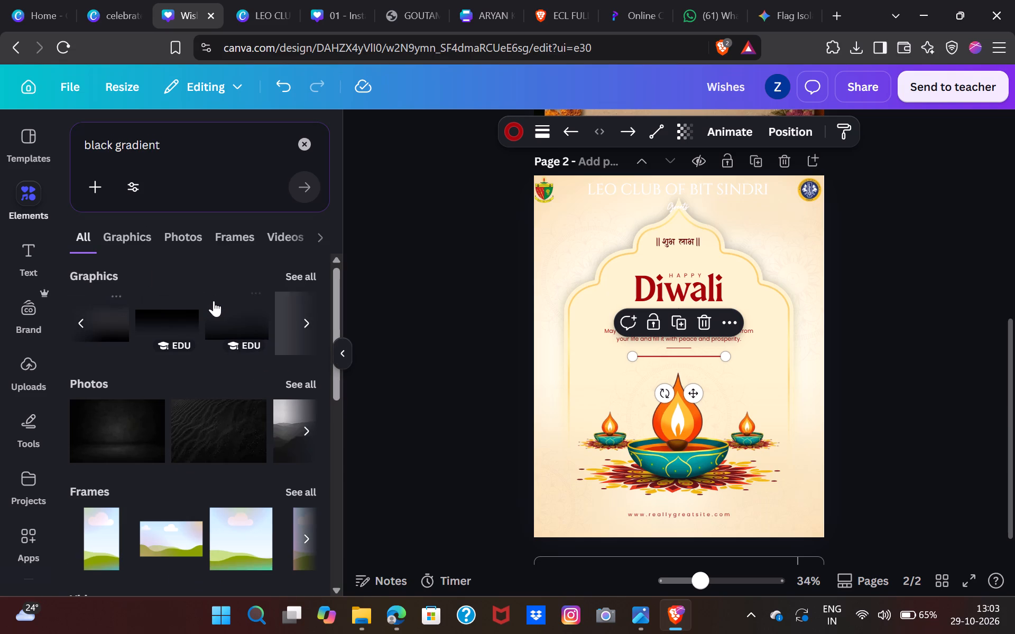
click(238, 312)
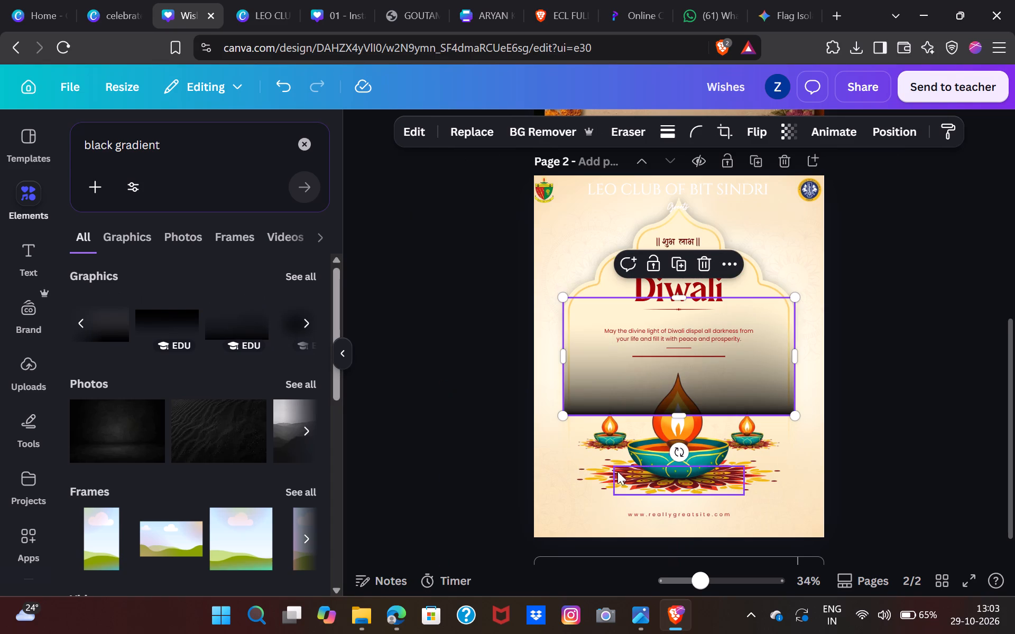
Rotate the black gradient 180° and place it across the top of the Diwali page, enlarged to span the full page width.
drag(680, 455, 954, 256)
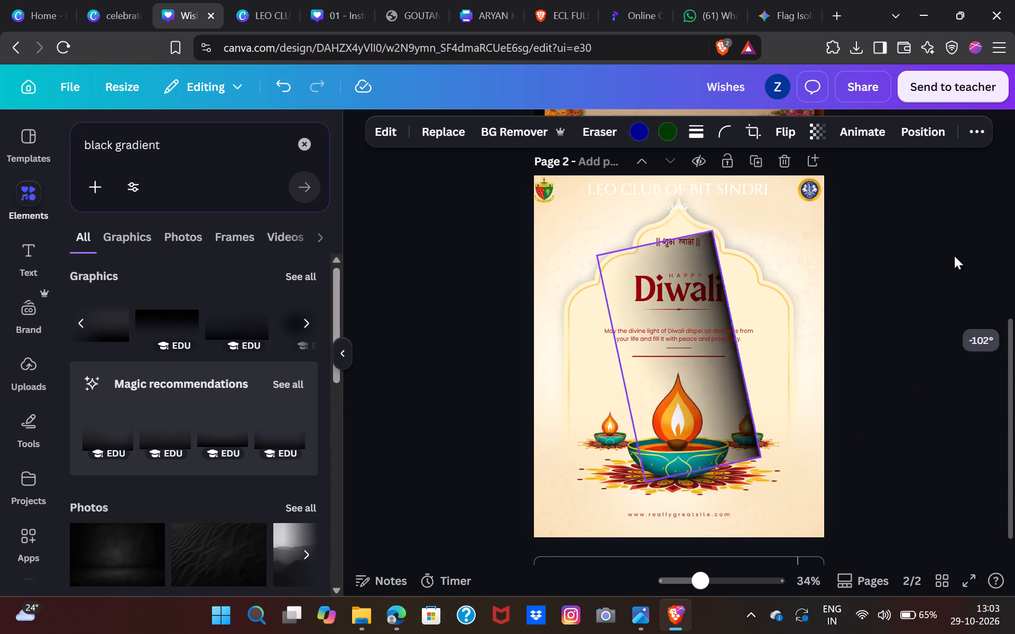
drag(954, 256, 676, 190)
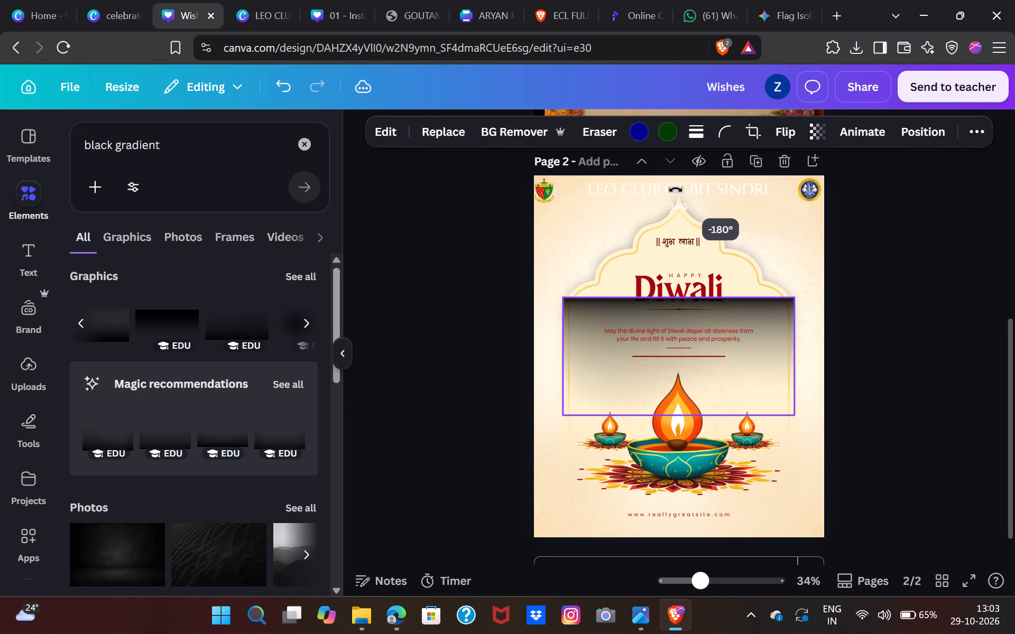
drag(676, 190, 677, 189)
click(759, 408)
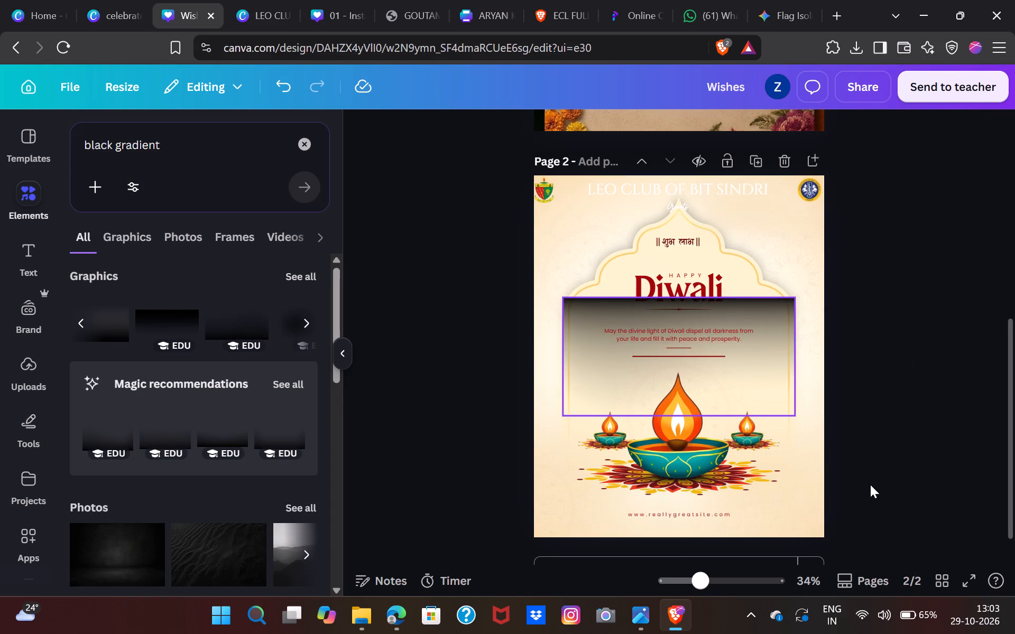
click(870, 484)
click(722, 309)
drag(722, 323, 685, 158)
drag(754, 182, 824, 188)
click(892, 219)
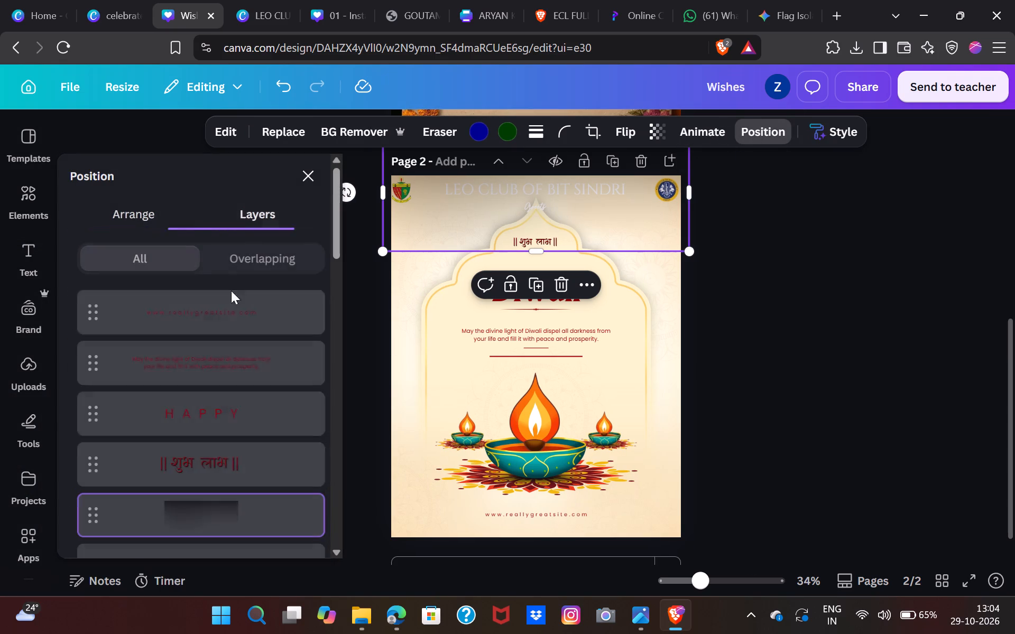
drag(189, 342, 189, 345)
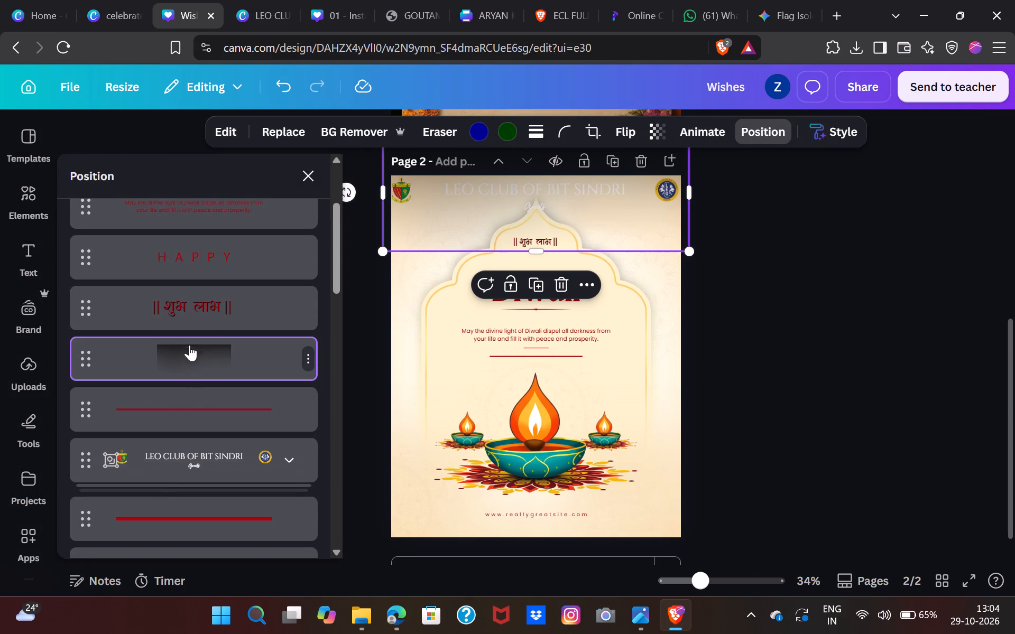
drag(189, 345, 197, 562)
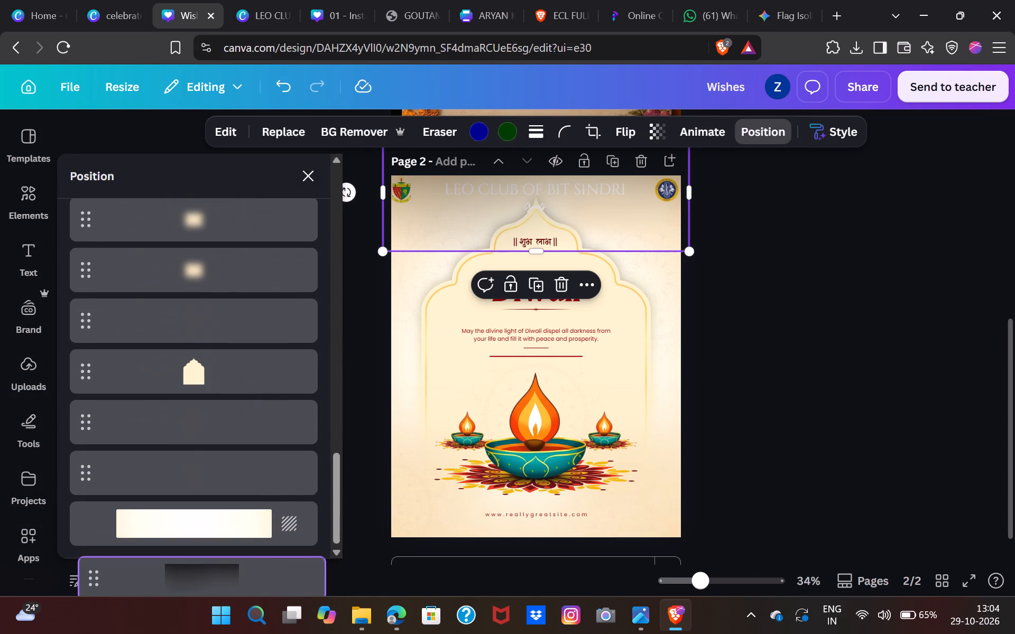
drag(197, 562, 192, 387)
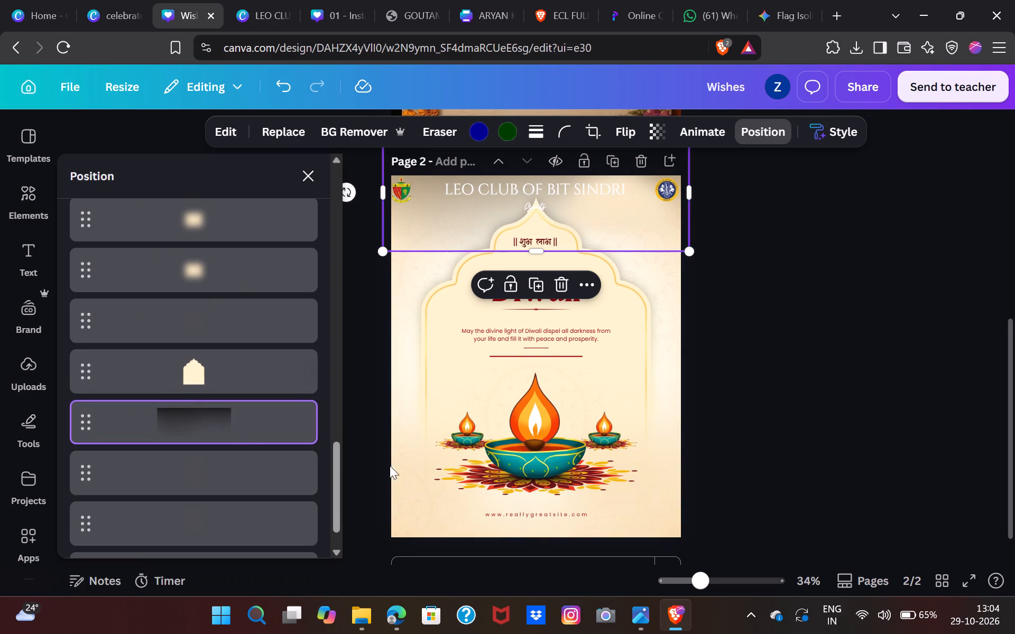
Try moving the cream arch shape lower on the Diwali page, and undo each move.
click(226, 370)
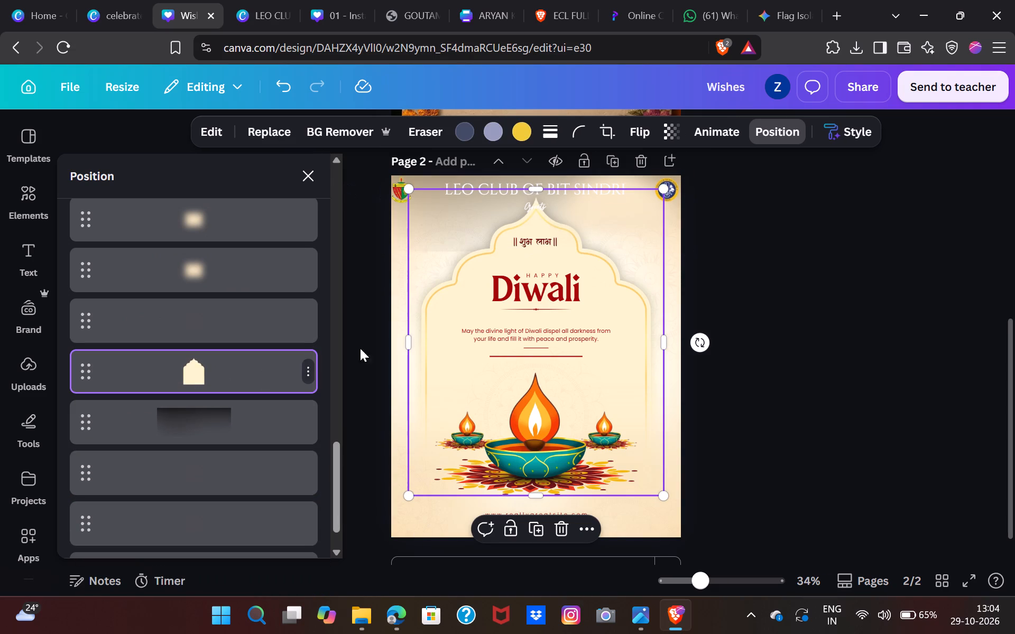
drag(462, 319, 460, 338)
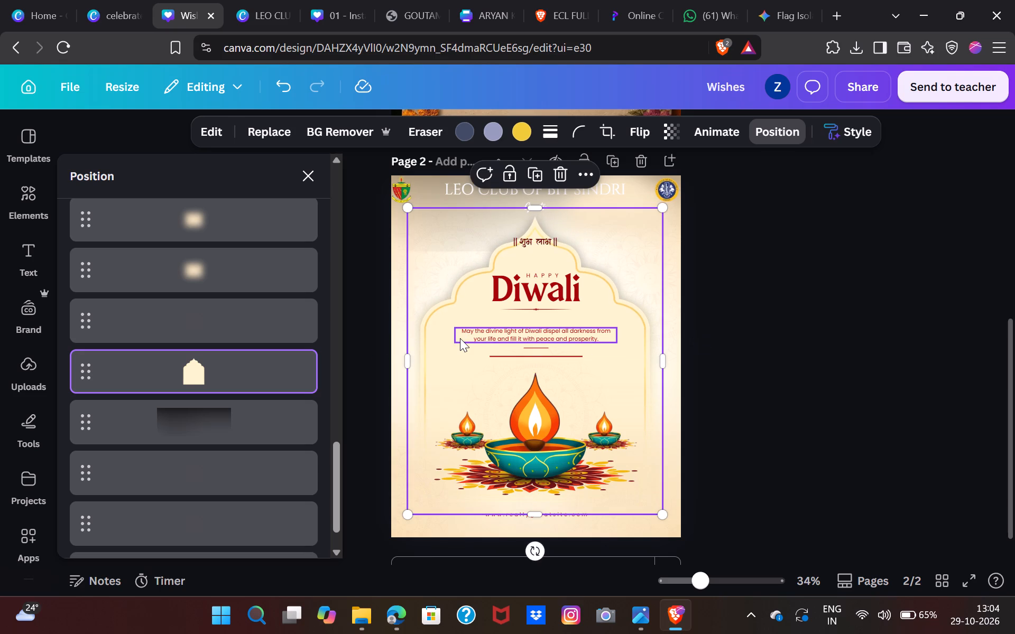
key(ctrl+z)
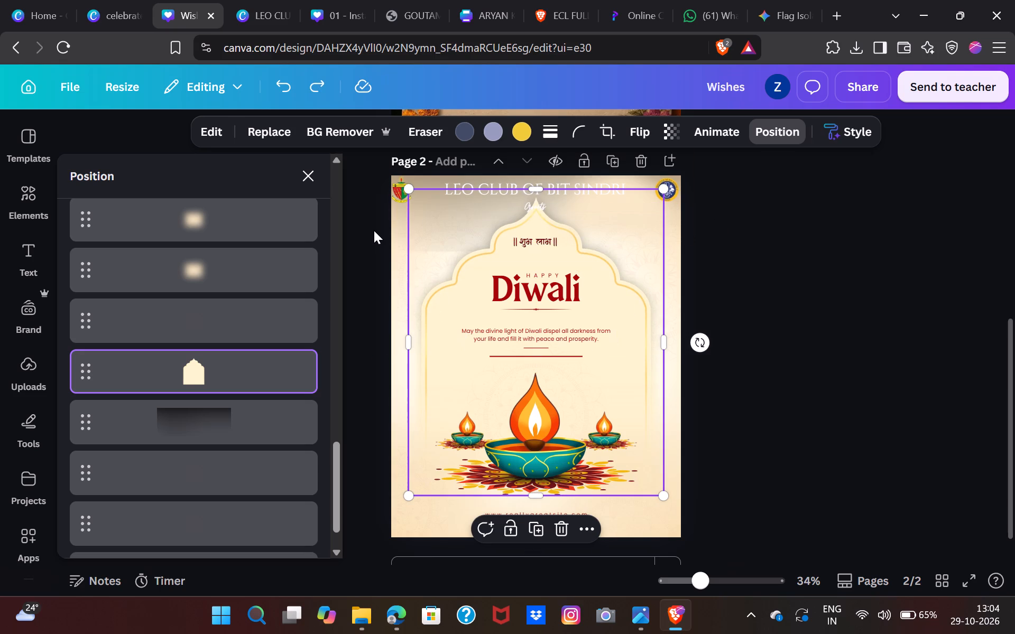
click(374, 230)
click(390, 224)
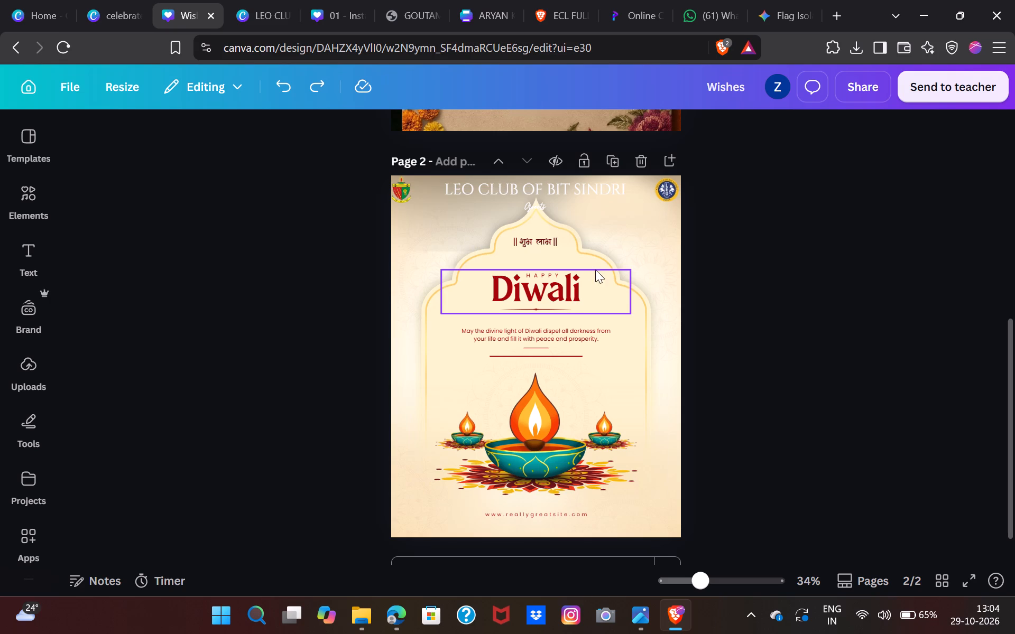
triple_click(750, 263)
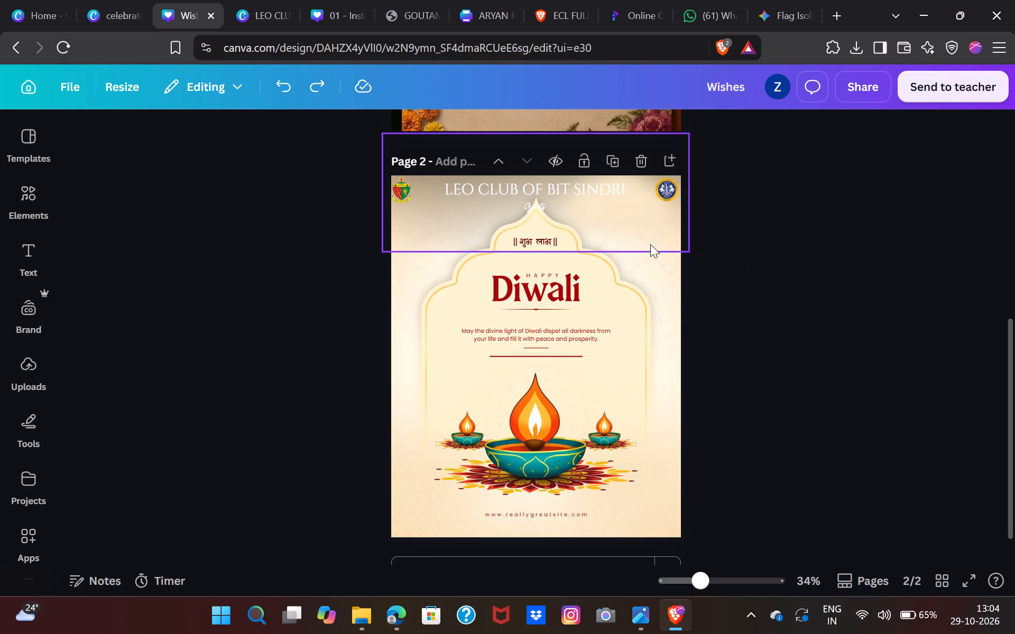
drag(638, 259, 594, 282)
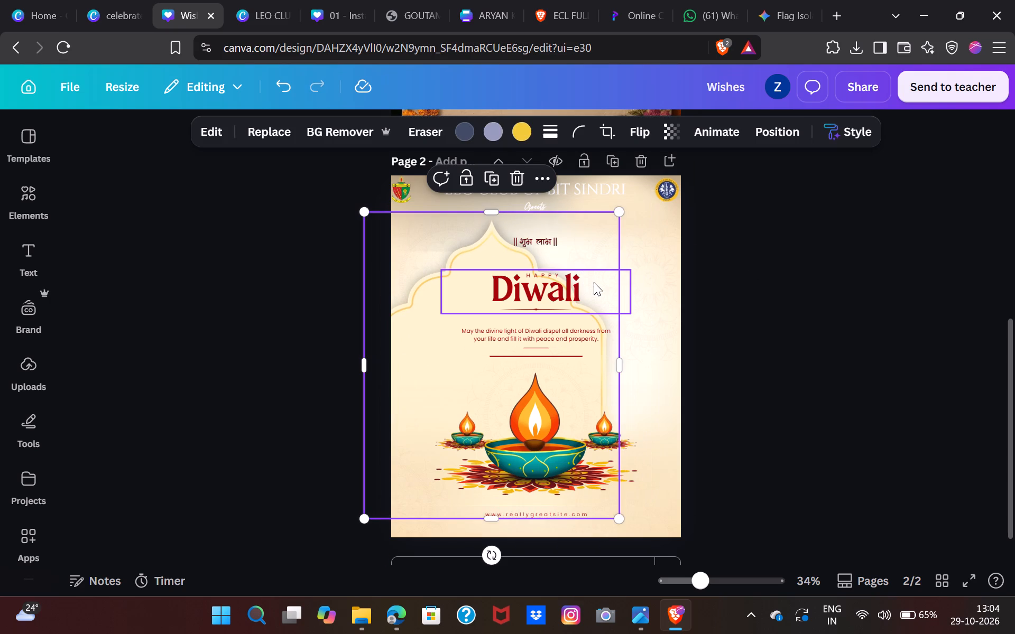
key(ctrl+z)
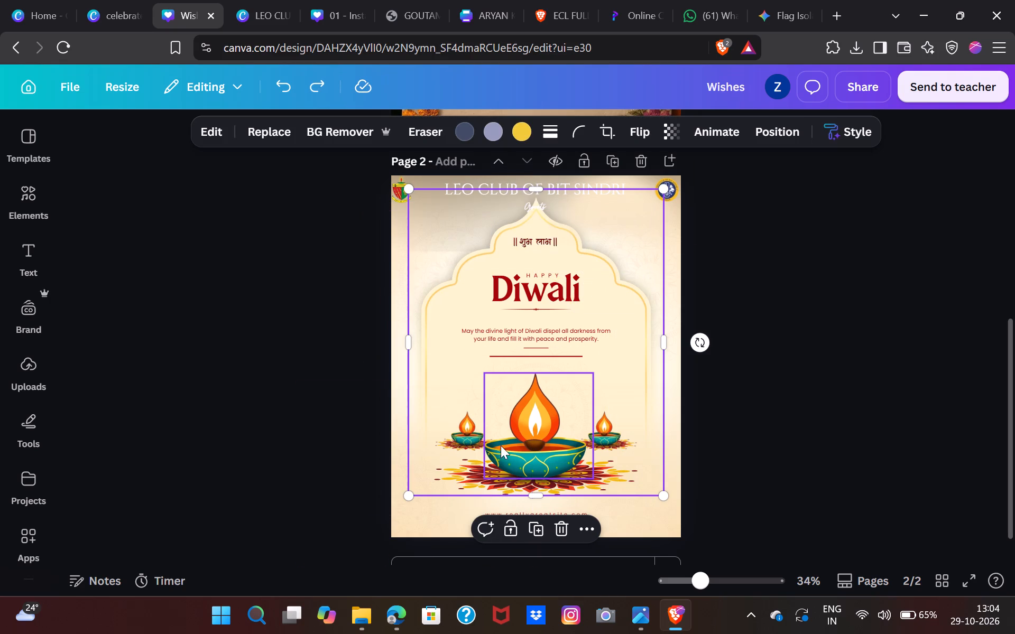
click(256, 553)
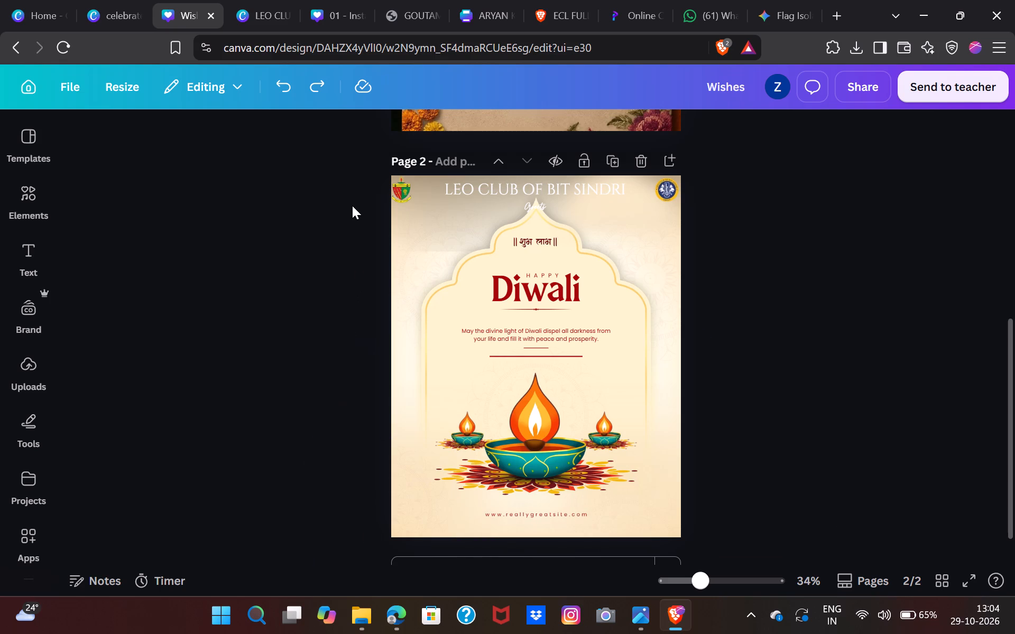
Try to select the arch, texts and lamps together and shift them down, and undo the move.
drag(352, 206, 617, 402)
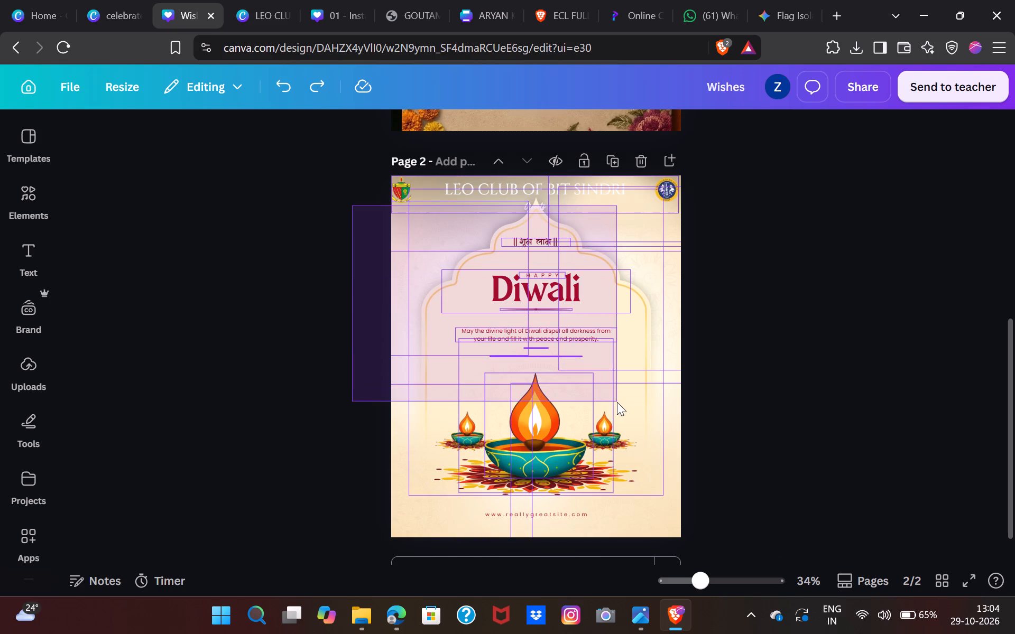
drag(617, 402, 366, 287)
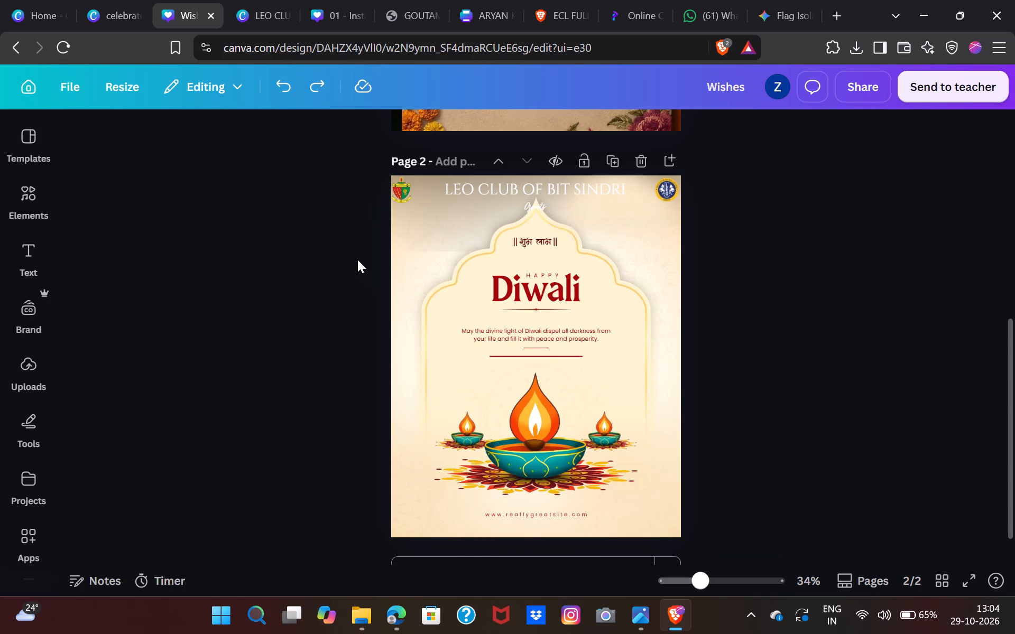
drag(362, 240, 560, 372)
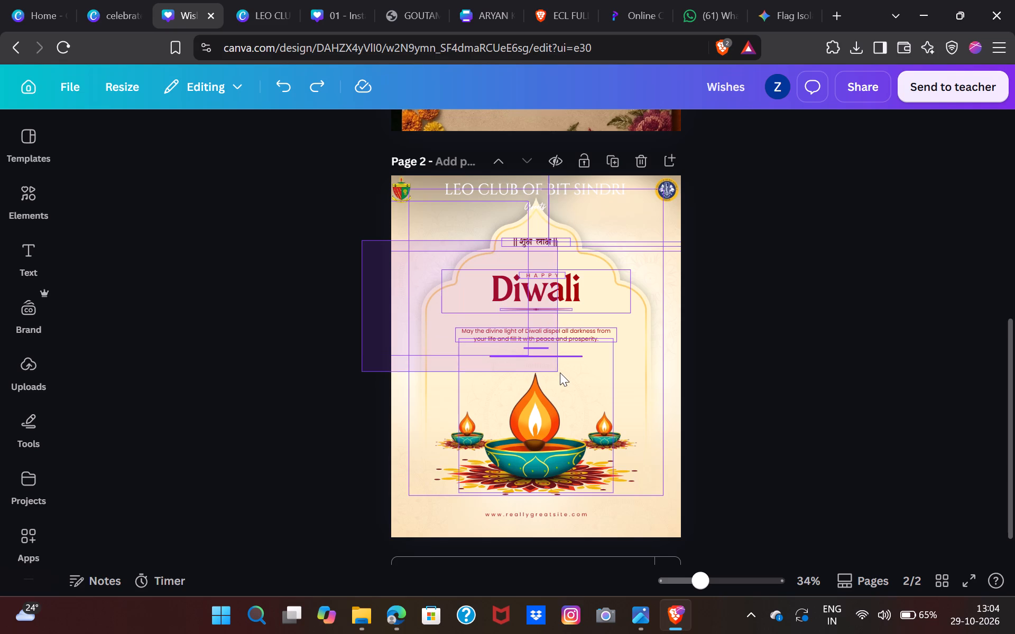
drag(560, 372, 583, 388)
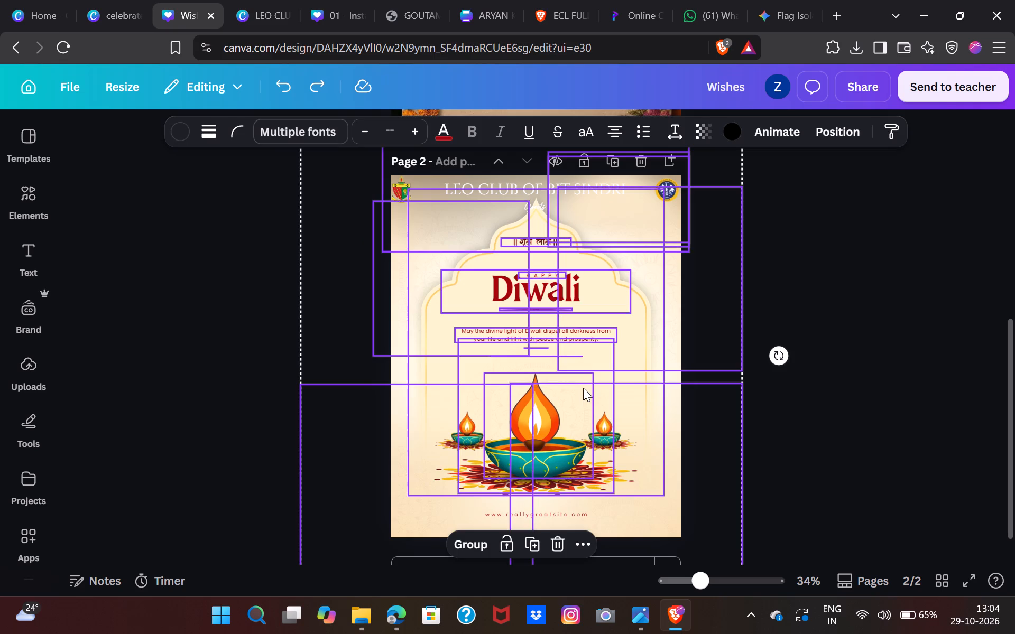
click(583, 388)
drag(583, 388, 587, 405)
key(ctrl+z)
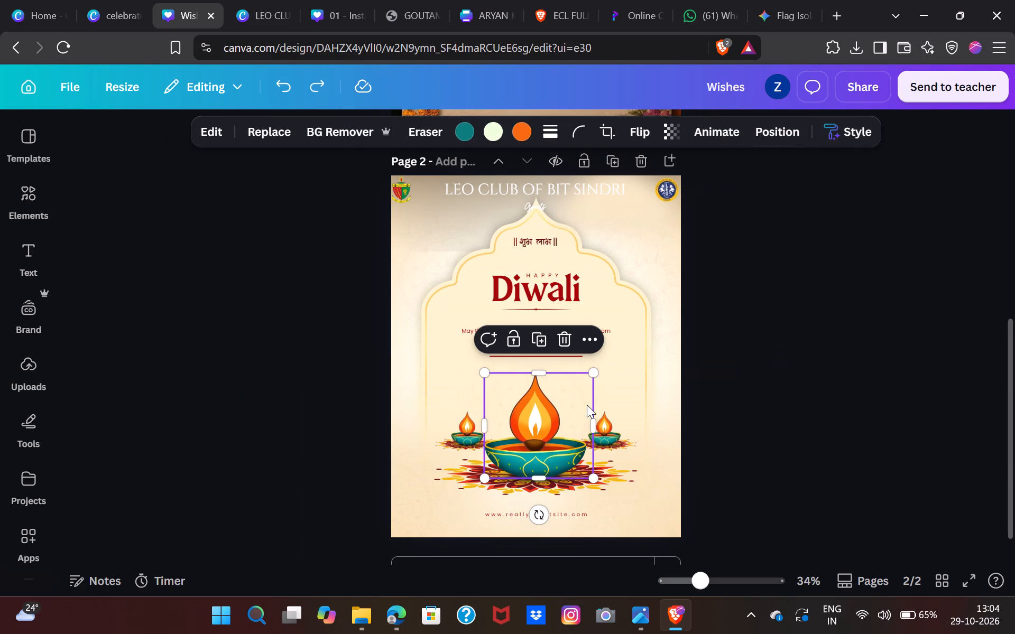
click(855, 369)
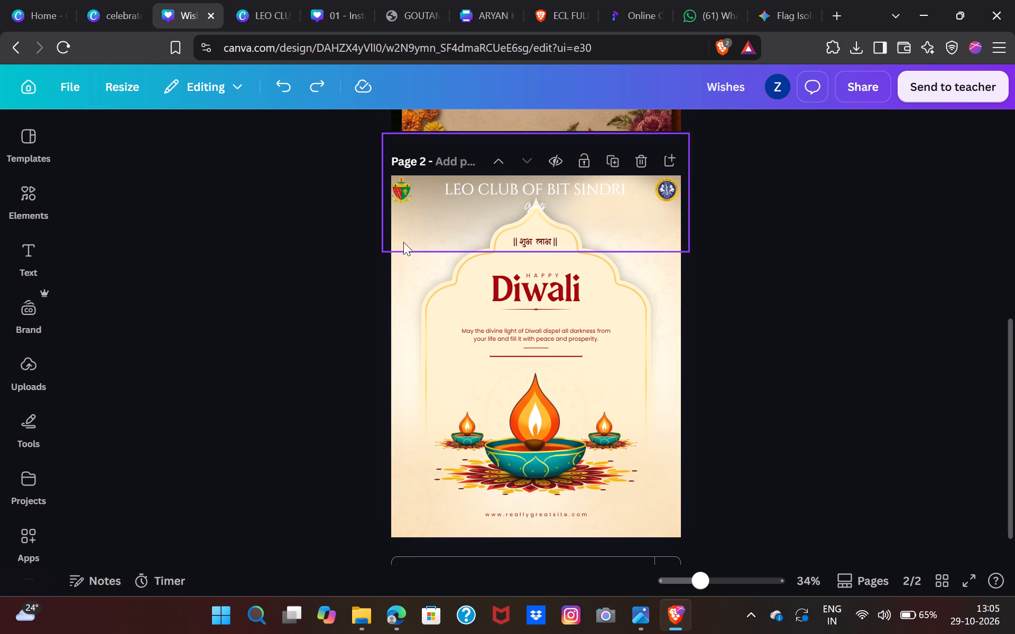
Move the black gradient slightly lower and stretch its height down past the bottom edge of the Diwali page.
click(400, 240)
click(411, 228)
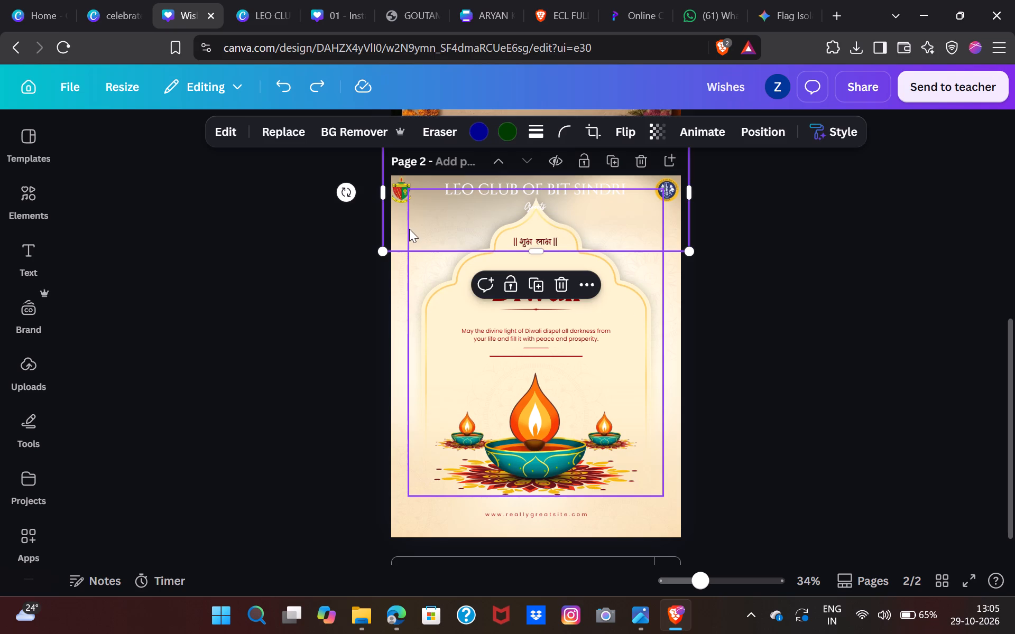
drag(396, 231, 404, 207)
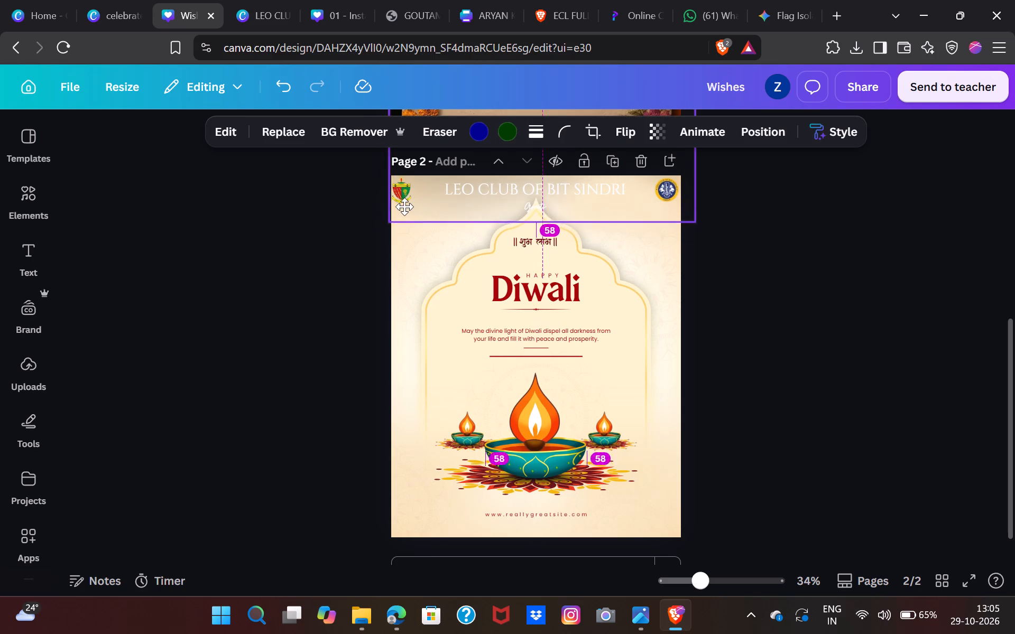
drag(404, 207, 404, 257)
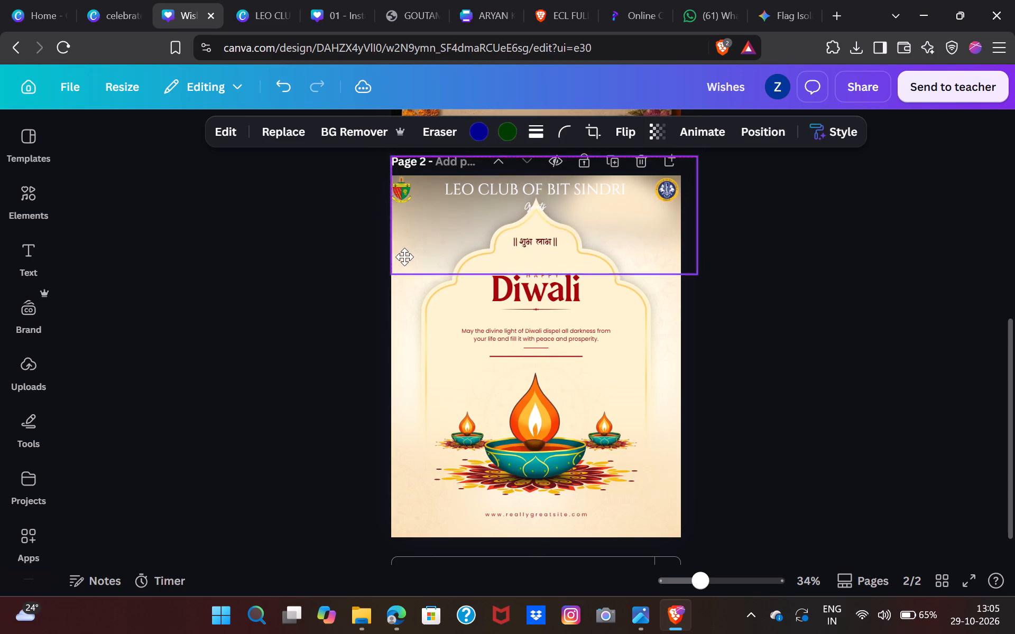
drag(404, 257, 400, 258)
drag(539, 279, 543, 268)
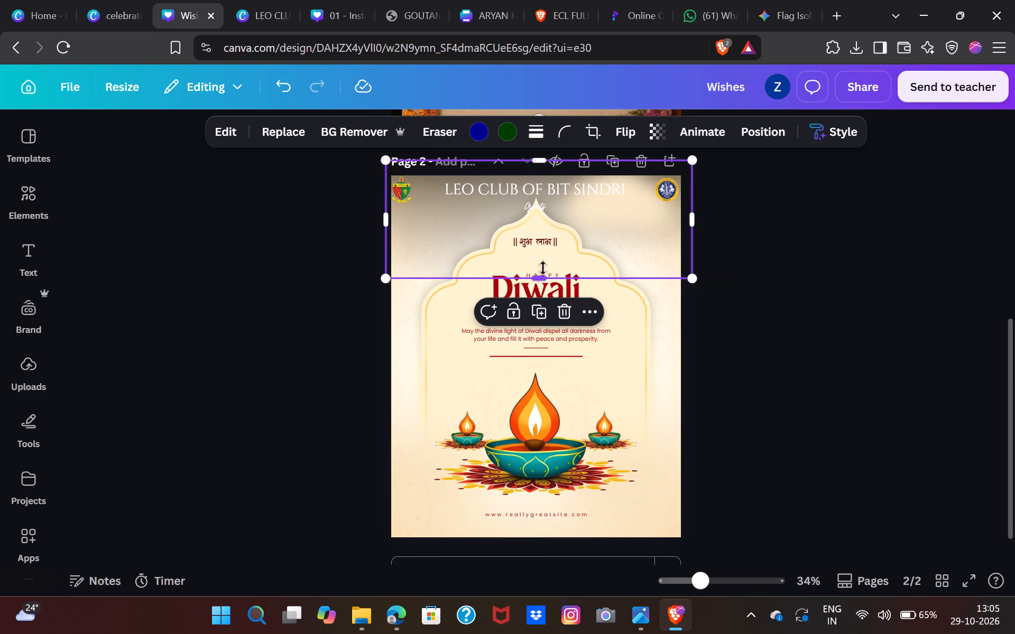
drag(543, 268, 567, 510)
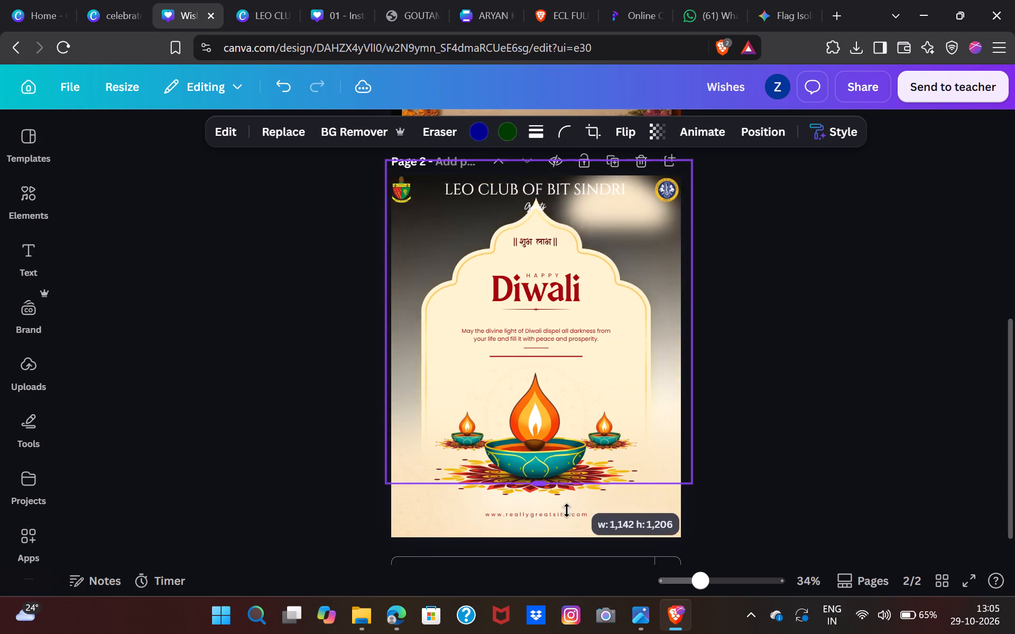
drag(567, 510, 585, 593)
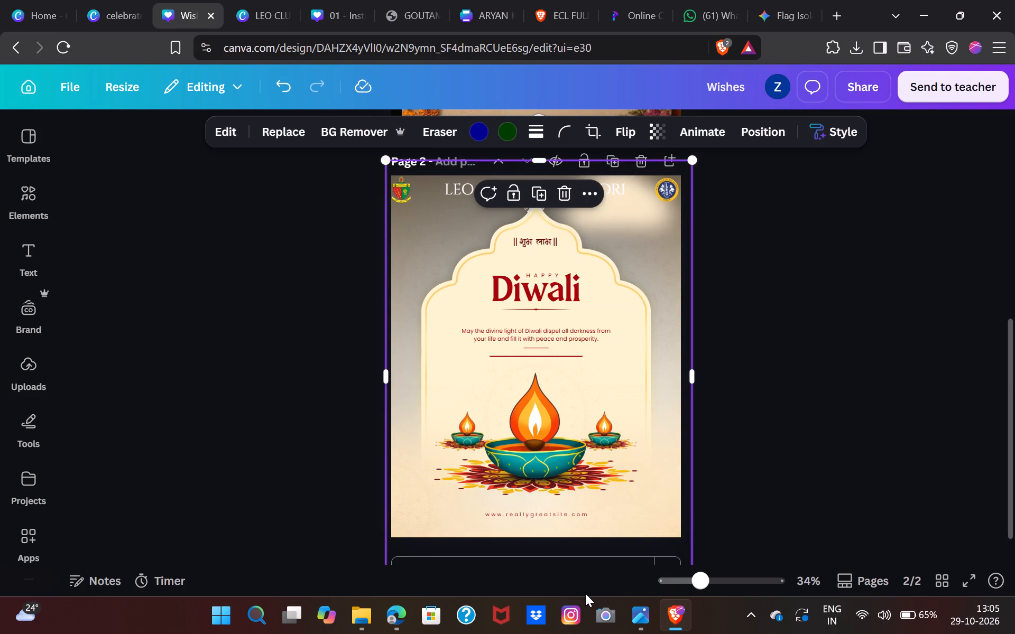
double_click(731, 221)
Delete the blurred cream glow beside the arch's peak, beneath the header's circular emblem.
click(617, 216)
drag(617, 216, 560, 304)
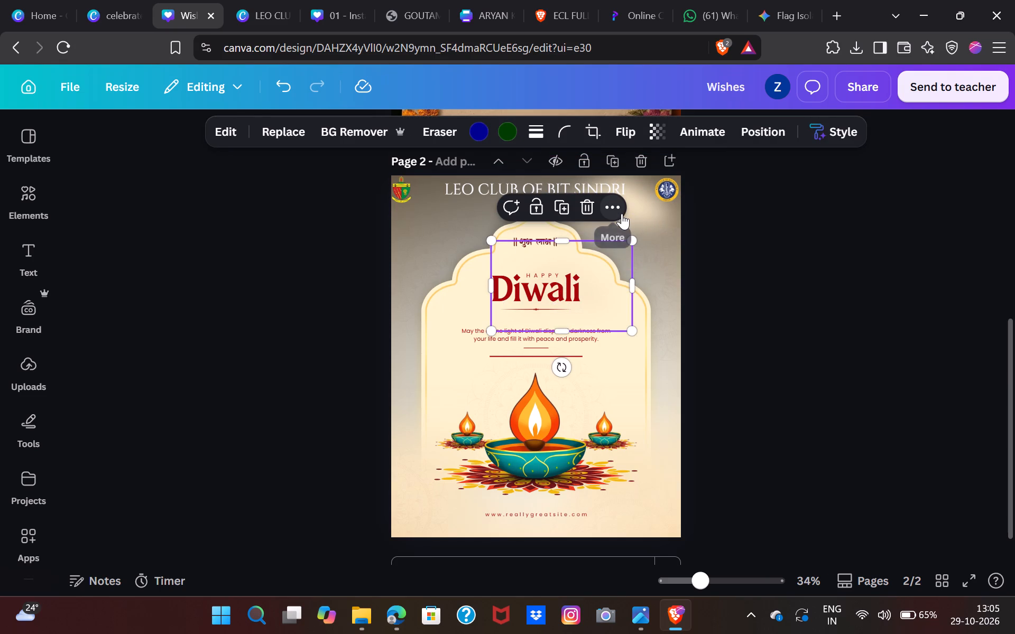
drag(635, 215, 576, 288)
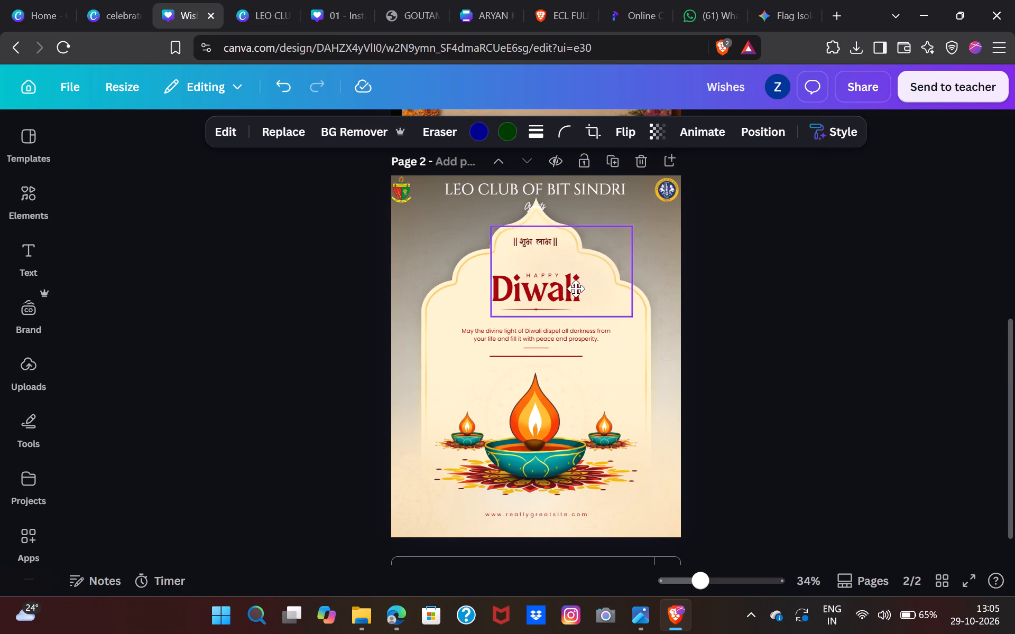
drag(576, 288, 576, 290)
key(BackSpace)
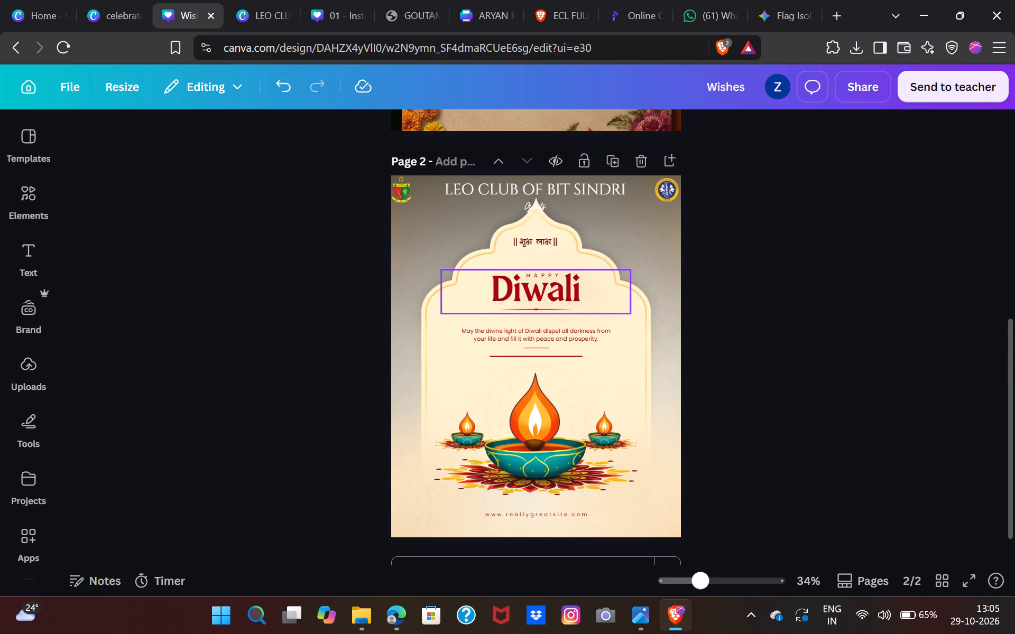
click(872, 191)
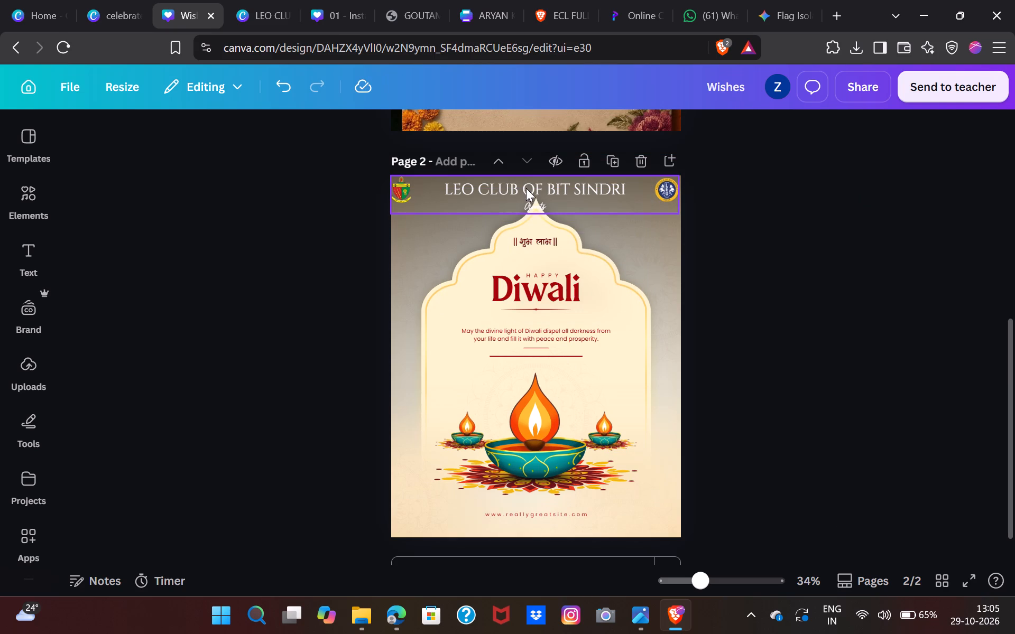
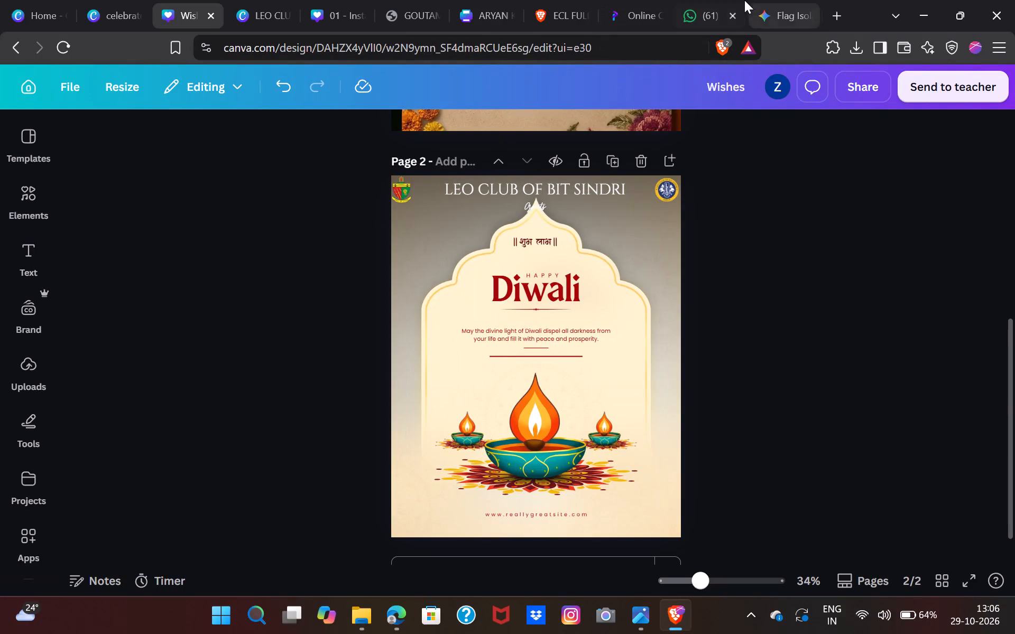
Minimize the two open browser windows and launch the Kuro app from the desktop.
click(917, 10)
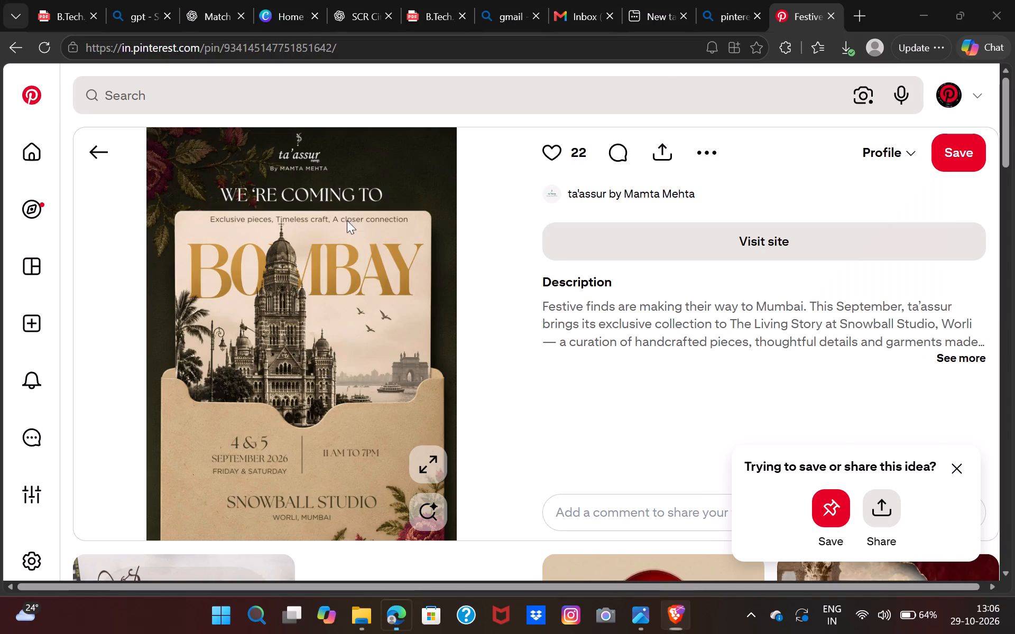
click(928, 7)
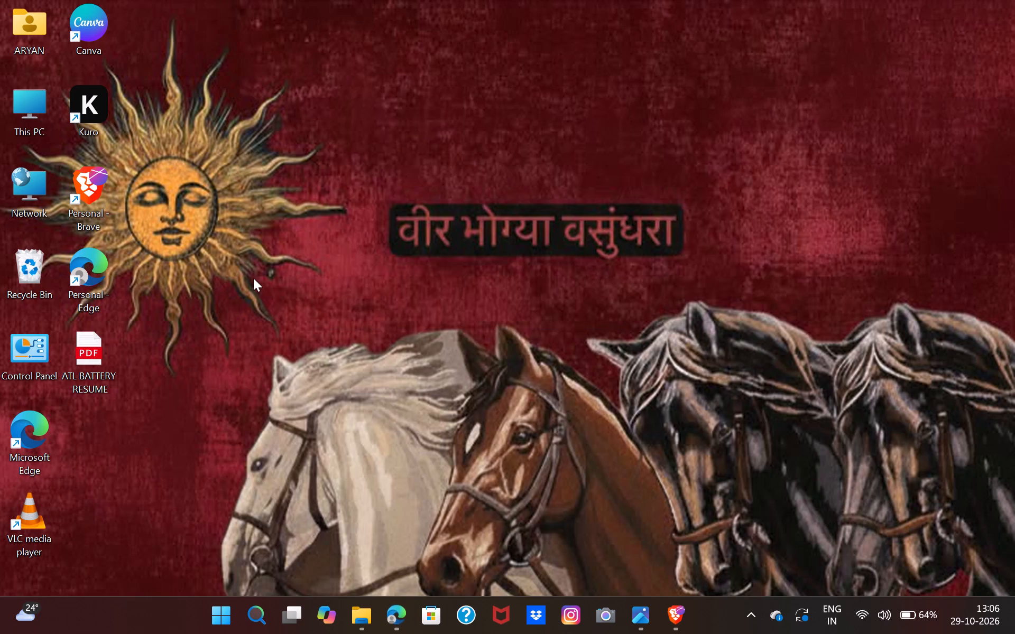
double_click(102, 117)
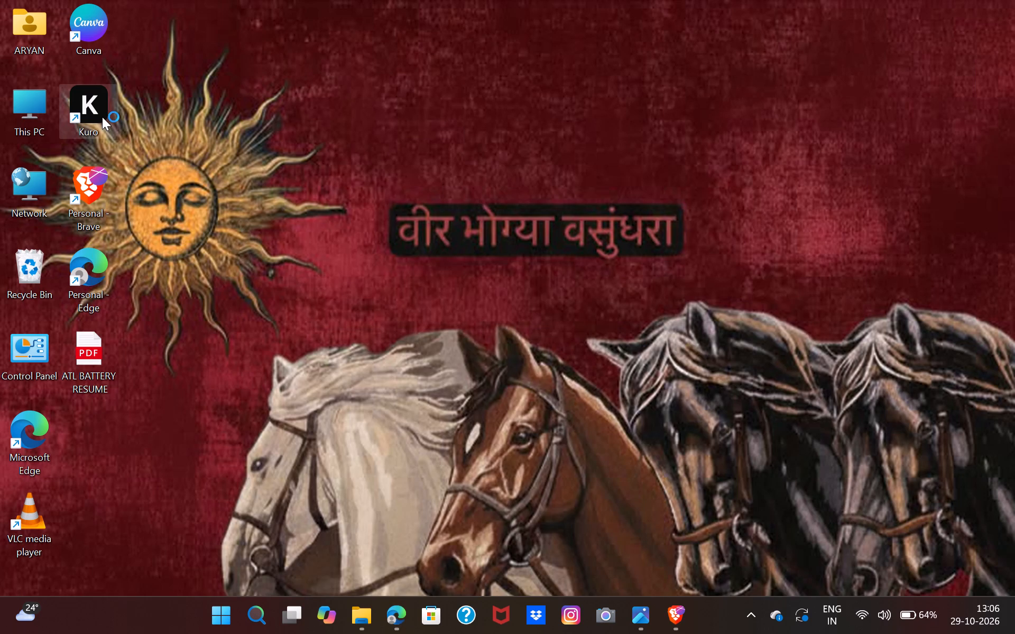